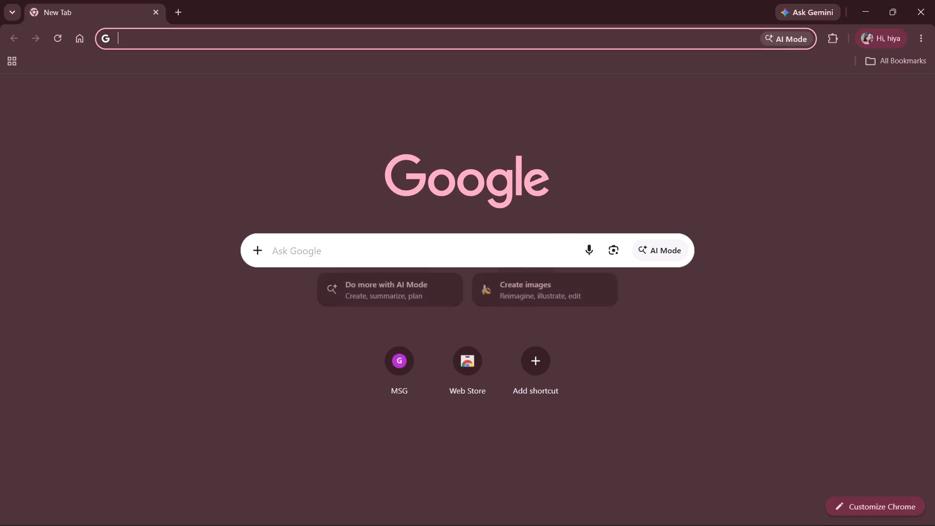
{"action": "left_click", "coordinate": [552, 250]}
{"action": "left_click", "coordinate": [444, 302]}
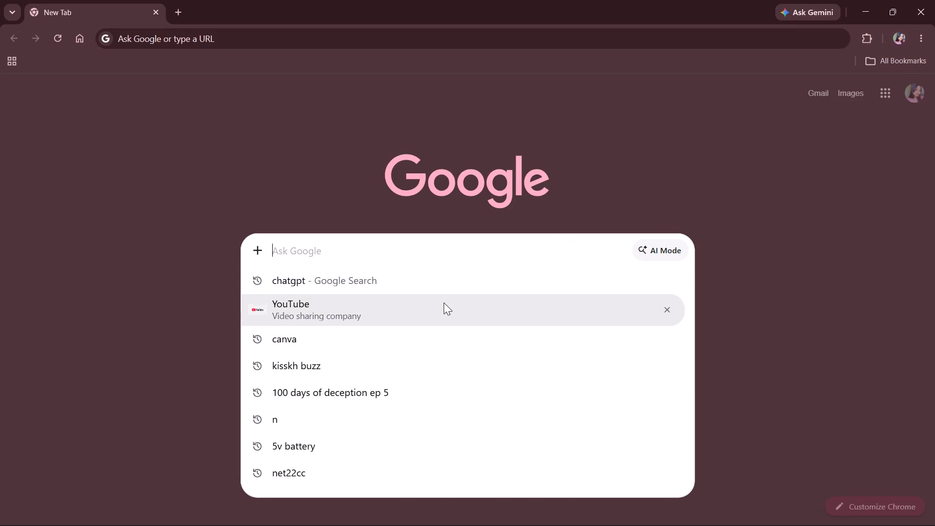
Open Google Docs in a new tab and open the ASCEND NOW RECAPS document from the recent documents.
{"action": "left_click", "coordinate": [181, 12]}
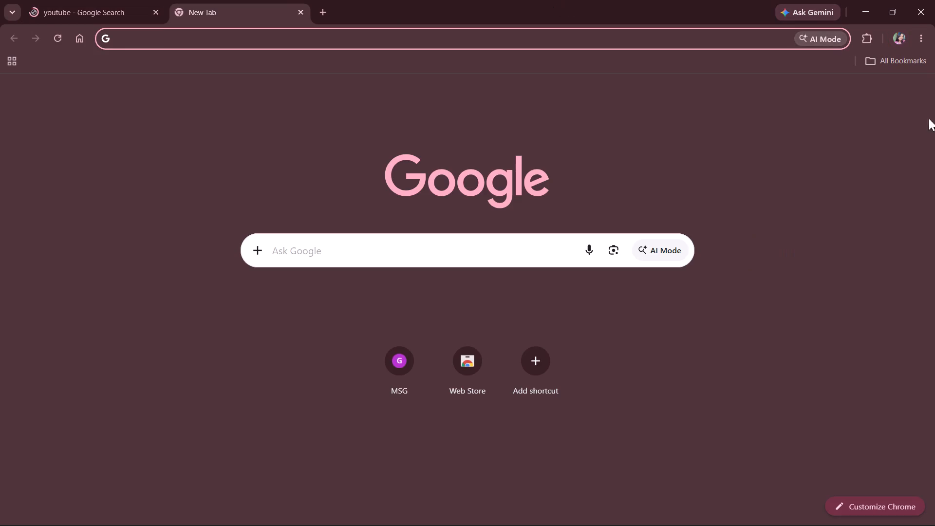
{"action": "left_click", "coordinate": [899, 94]}
{"action": "left_click", "coordinate": [886, 93]}
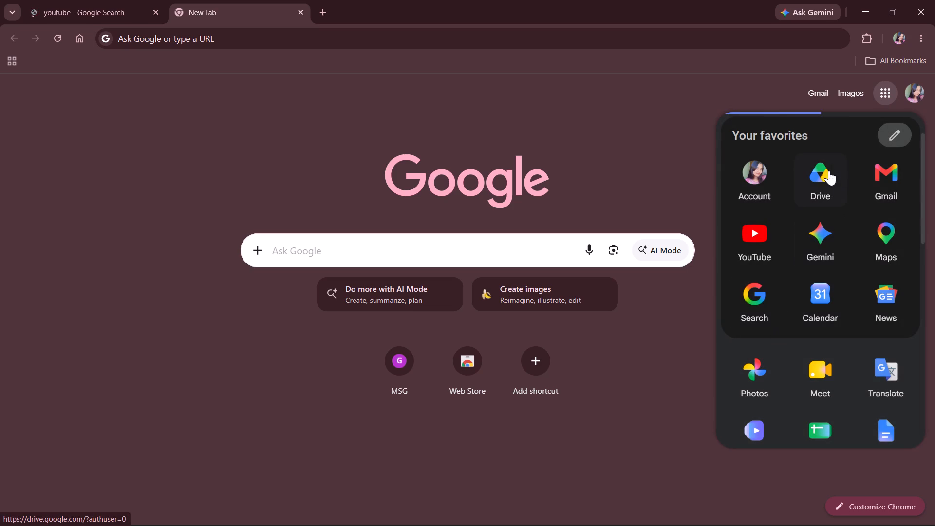
{"action": "scroll", "coordinate": [783, 368], "scroll_direction": "down", "scroll_amount": 3}
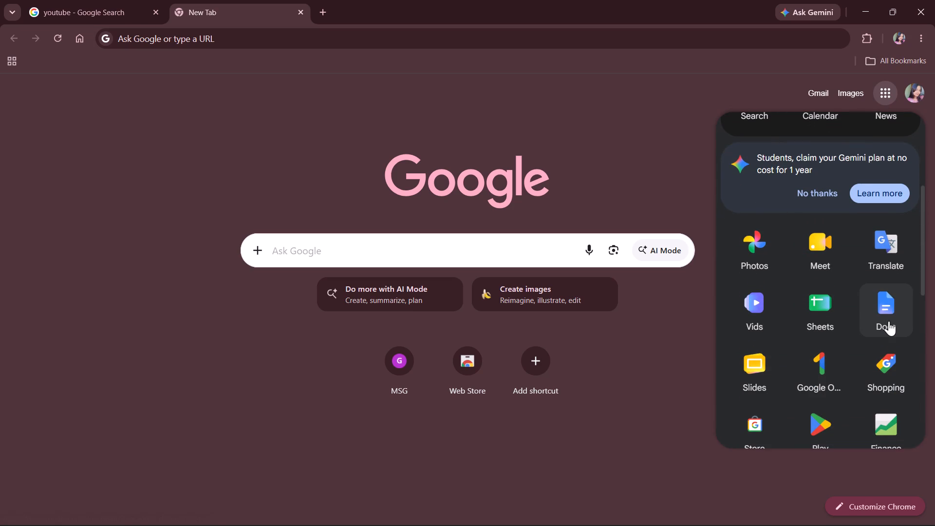
{"action": "left_click", "coordinate": [889, 321]}
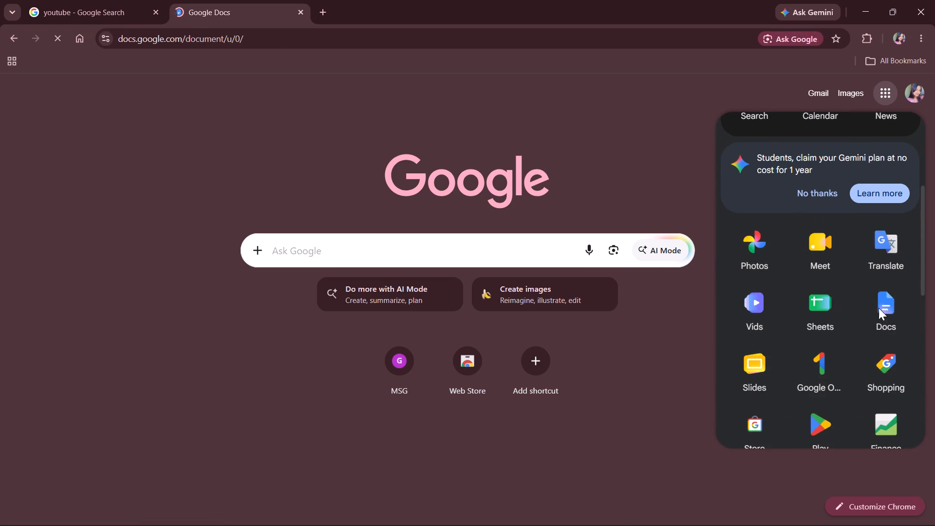
{"action": "left_click", "coordinate": [882, 310]}
{"action": "scroll", "coordinate": [380, 318], "scroll_direction": "down", "scroll_amount": 1}
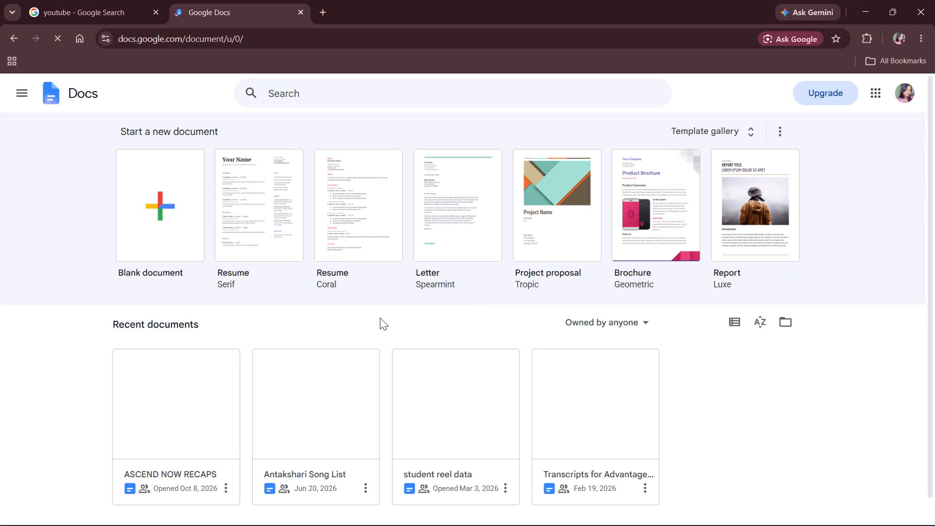
{"action": "scroll", "coordinate": [380, 318], "scroll_direction": "down", "scroll_amount": 2}
{"action": "scroll", "coordinate": [315, 465], "scroll_direction": "down", "scroll_amount": 1}
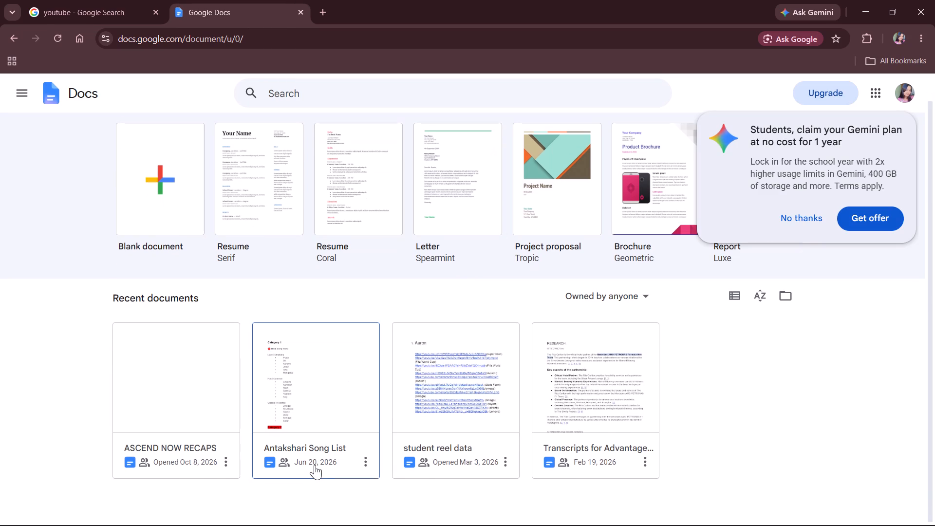
{"action": "scroll", "coordinate": [315, 465], "scroll_direction": "down", "scroll_amount": 2}
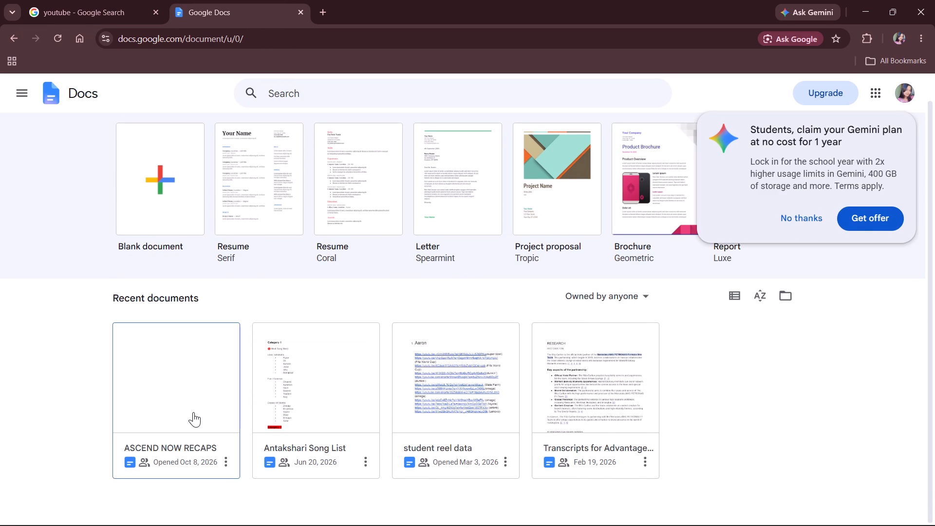
{"action": "left_click", "coordinate": [193, 412]}
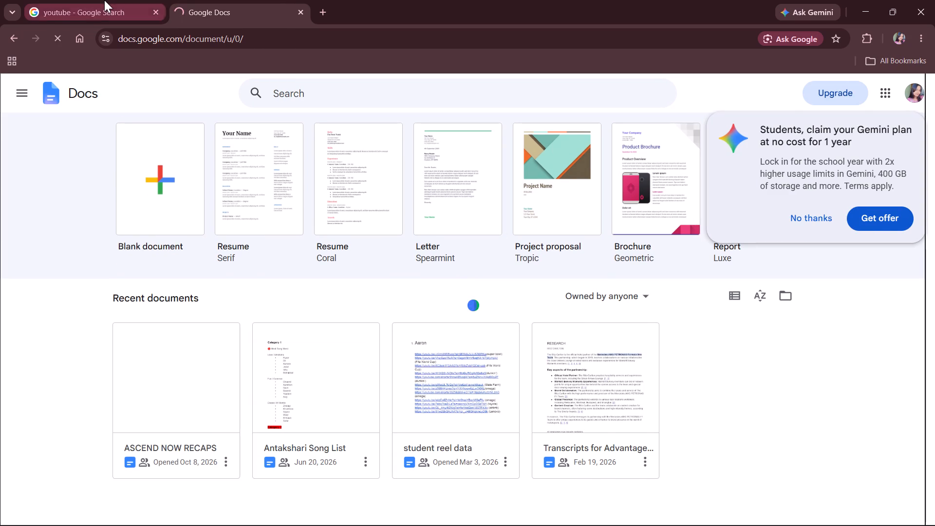
Return to the YouTube search results and open the YouTube site.
{"action": "left_click", "coordinate": [104, 0]}
{"action": "left_click", "coordinate": [164, 207]}
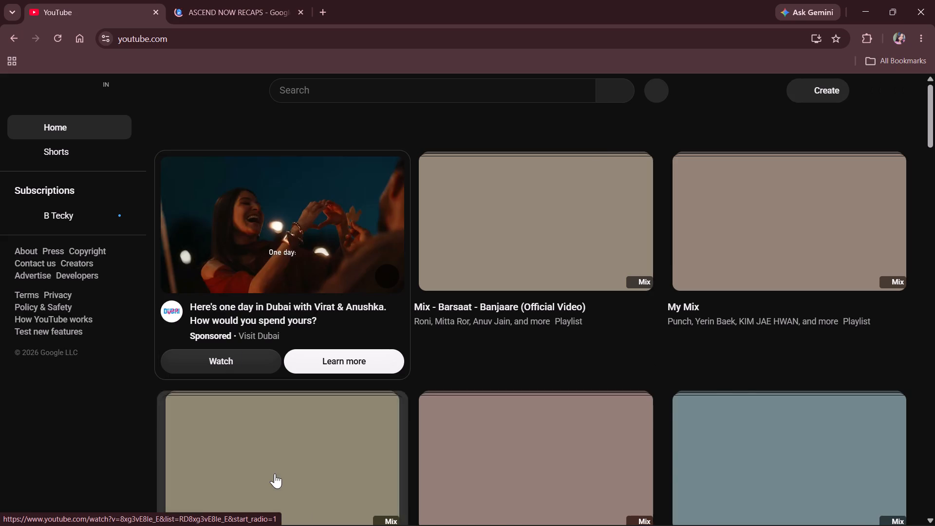
Browse the YouTube home feed for a song to play in the background.
{"action": "scroll", "coordinate": [275, 473], "scroll_direction": "down", "scroll_amount": 3}
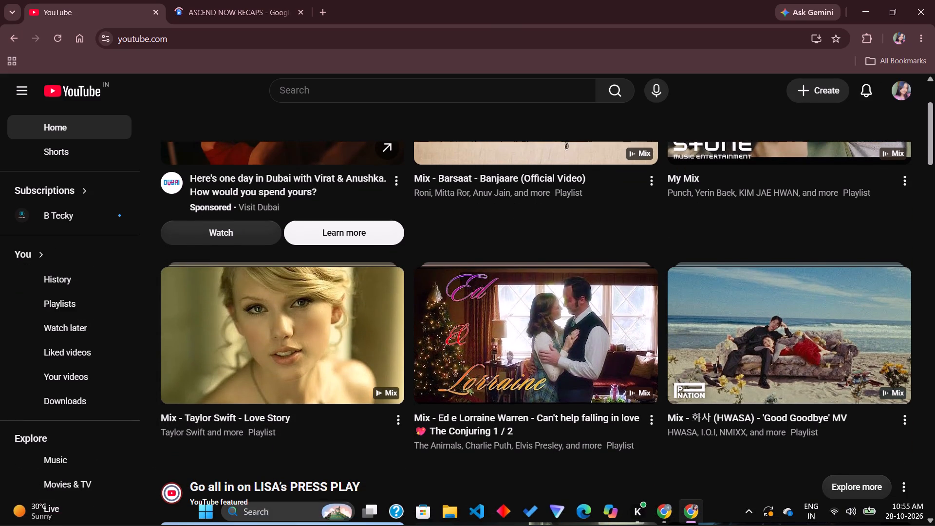
{"action": "scroll", "coordinate": [360, 383], "scroll_direction": "down", "scroll_amount": 6}
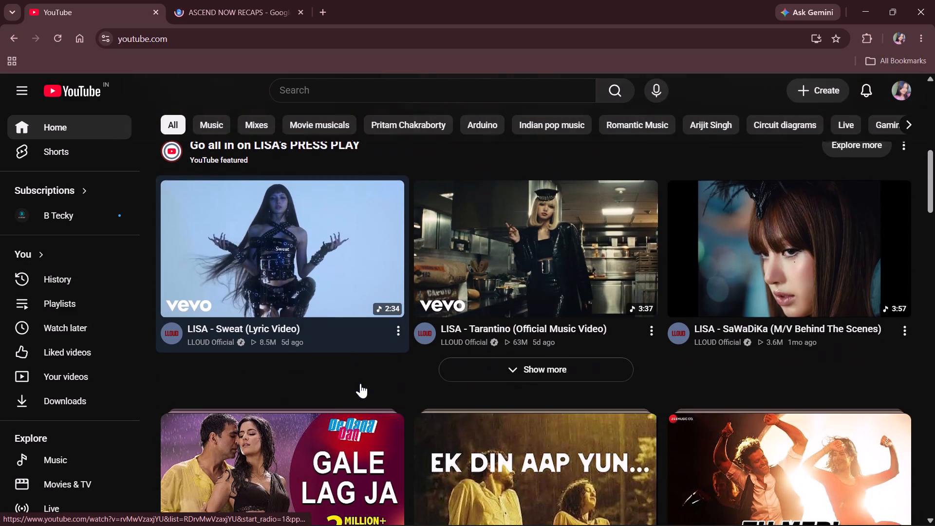
{"action": "scroll", "coordinate": [360, 383], "scroll_direction": "down", "scroll_amount": 3}
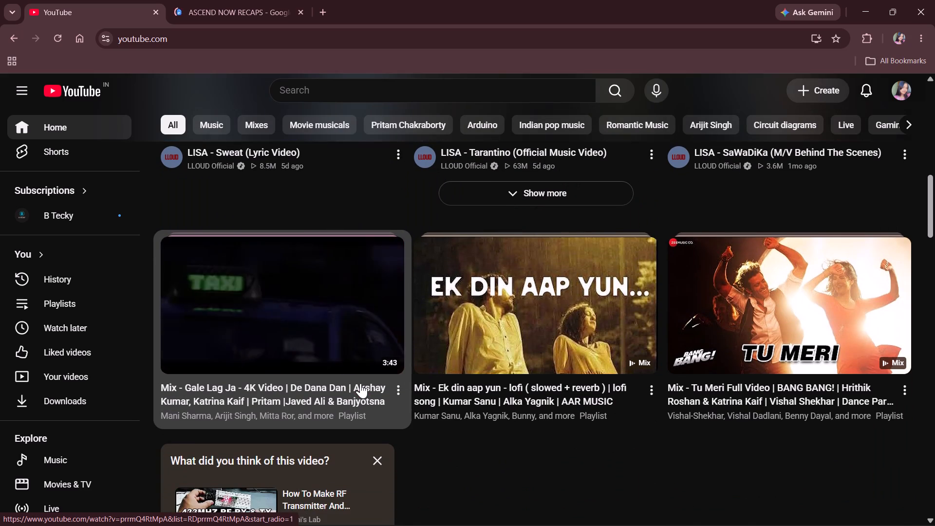
{"action": "scroll", "coordinate": [360, 383], "scroll_direction": "down", "scroll_amount": 5}
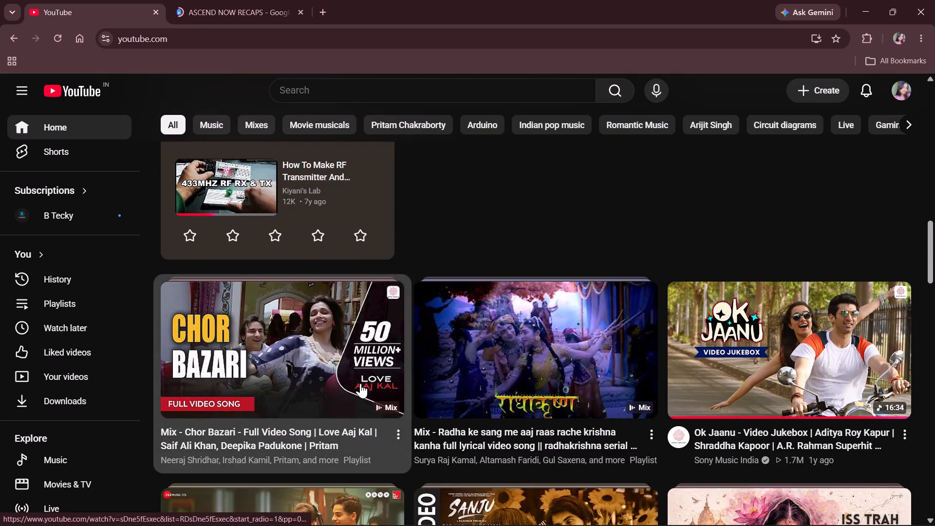
{"action": "scroll", "coordinate": [360, 383], "scroll_direction": "down", "scroll_amount": 4}
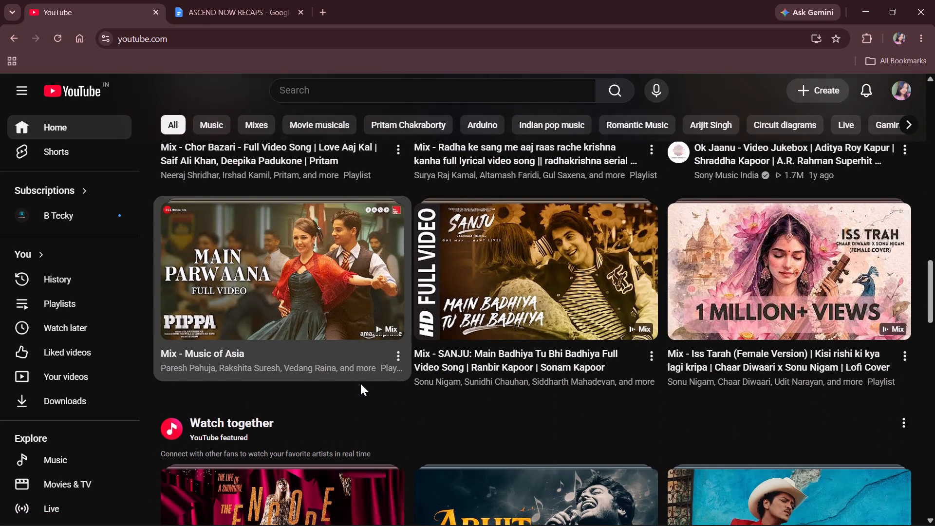
{"action": "scroll", "coordinate": [360, 383], "scroll_direction": "down", "scroll_amount": 5}
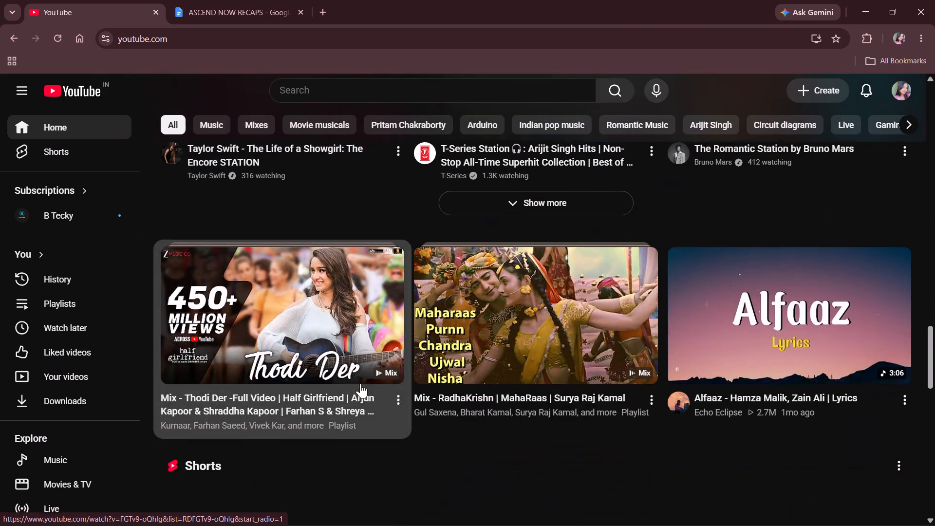
{"action": "scroll", "coordinate": [360, 383], "scroll_direction": "down", "scroll_amount": 1}
{"action": "scroll", "coordinate": [360, 383], "scroll_direction": "up", "scroll_amount": 2}
{"action": "scroll", "coordinate": [360, 383], "scroll_direction": "down", "scroll_amount": 1}
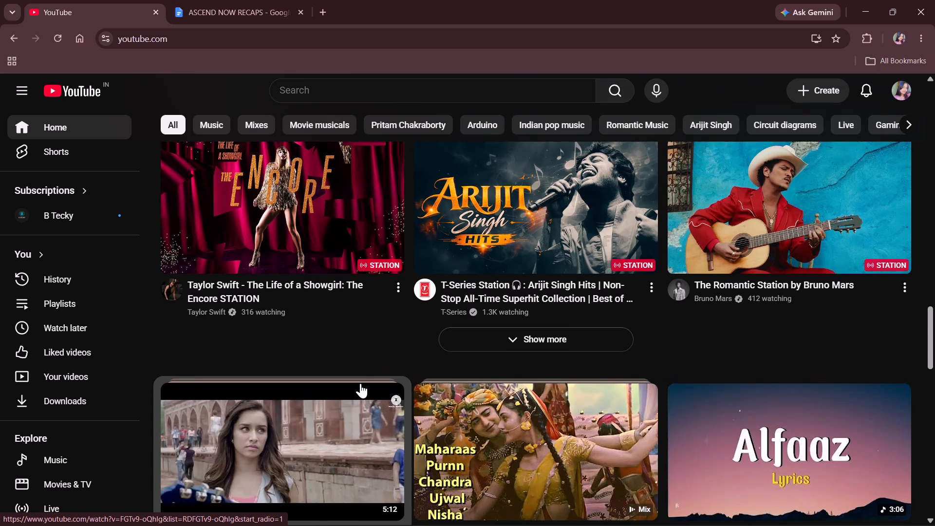
{"action": "scroll", "coordinate": [360, 383], "scroll_direction": "down", "scroll_amount": 3}
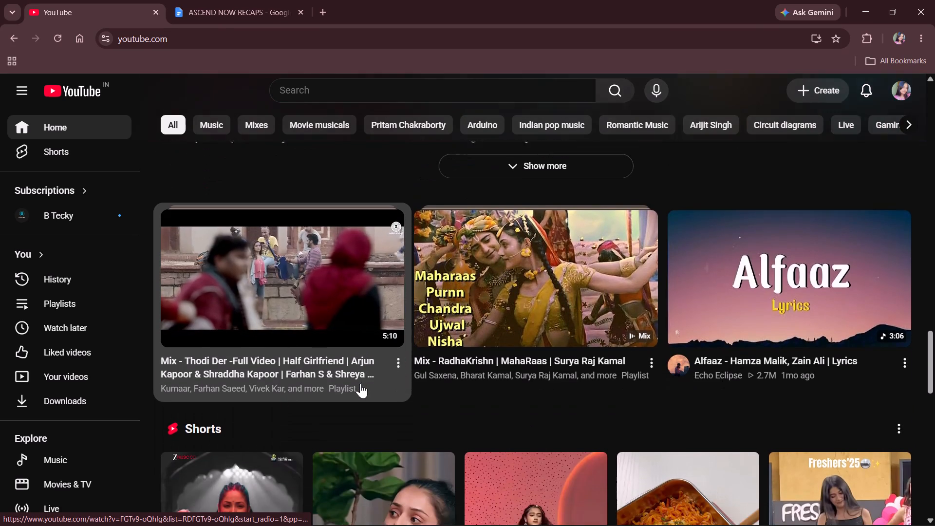
{"action": "scroll", "coordinate": [360, 383], "scroll_direction": "down", "scroll_amount": 2}
{"action": "scroll", "coordinate": [360, 383], "scroll_direction": "up", "scroll_amount": 1}
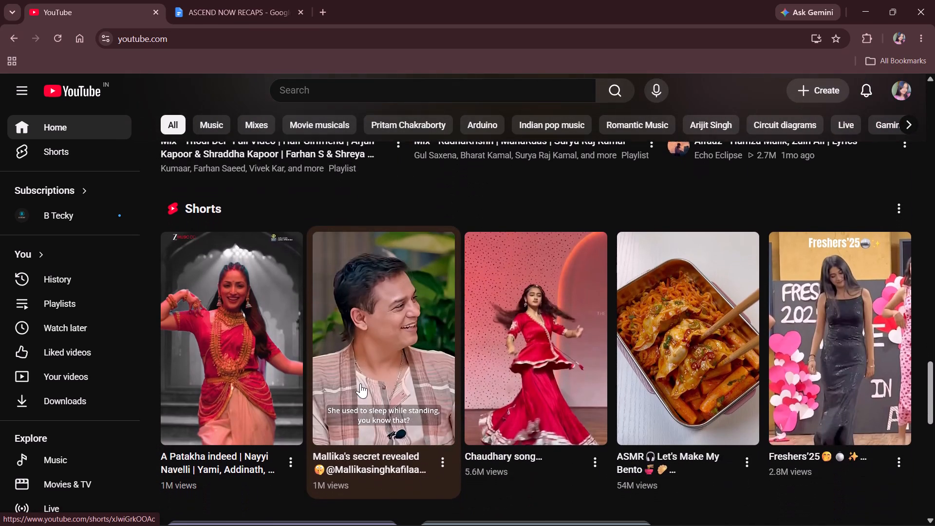
{"action": "scroll", "coordinate": [360, 383], "scroll_direction": "up", "scroll_amount": 1}
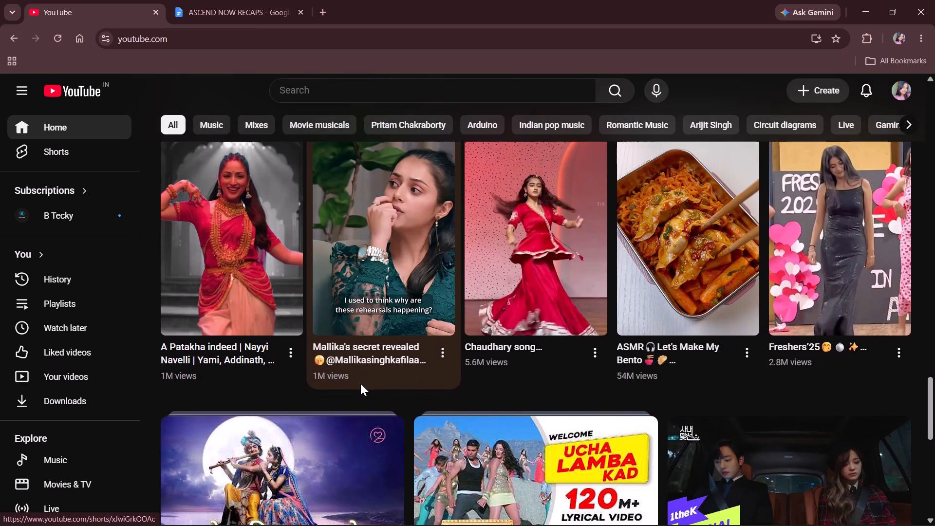
{"action": "scroll", "coordinate": [360, 383], "scroll_direction": "up", "scroll_amount": 1}
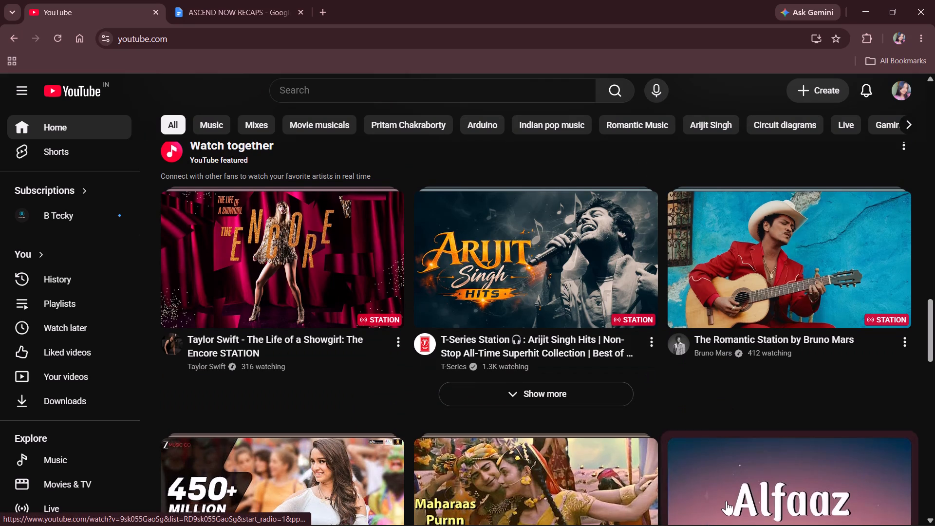
Play "Alfaaz - Hamza Malik, Zain Ali | Lyrics" and skip the advertisement before it.
{"action": "left_click", "coordinate": [726, 501]}
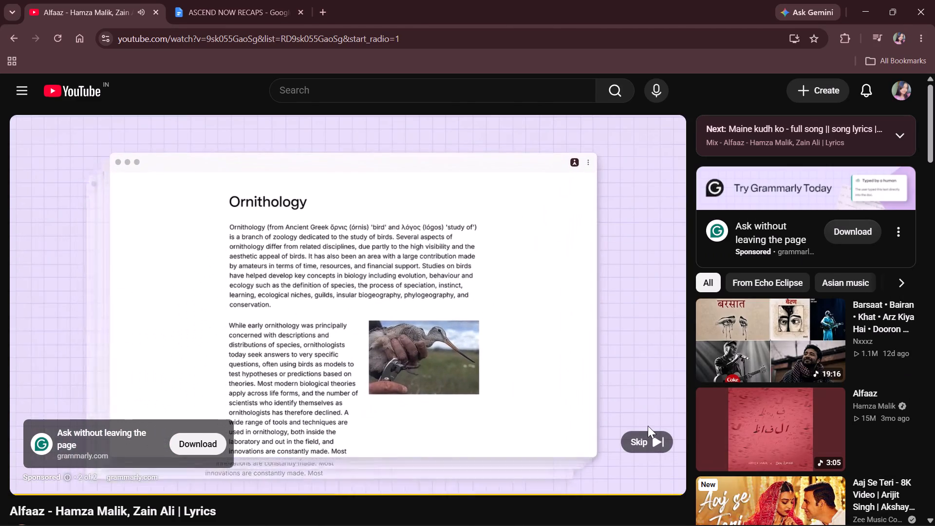
{"action": "left_click", "coordinate": [639, 438]}
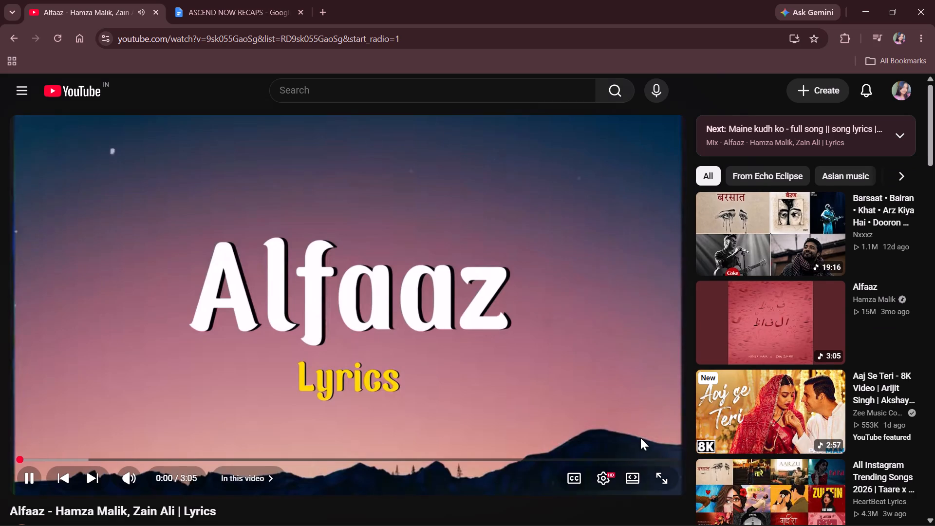
{"action": "scroll", "coordinate": [640, 438], "scroll_direction": "right", "scroll_amount": 2}
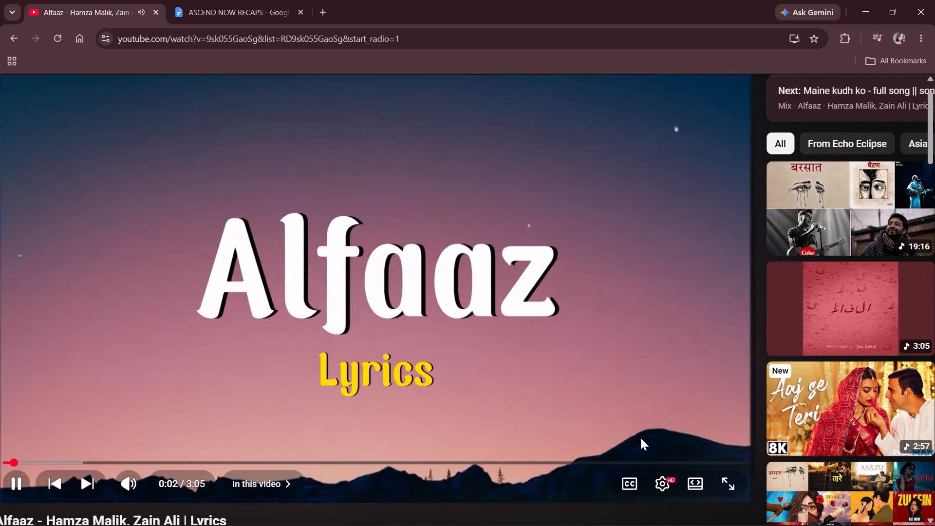
{"action": "scroll", "coordinate": [640, 438], "scroll_direction": "up", "scroll_amount": 1}
{"action": "scroll", "coordinate": [640, 438], "scroll_direction": "right", "scroll_amount": 2}
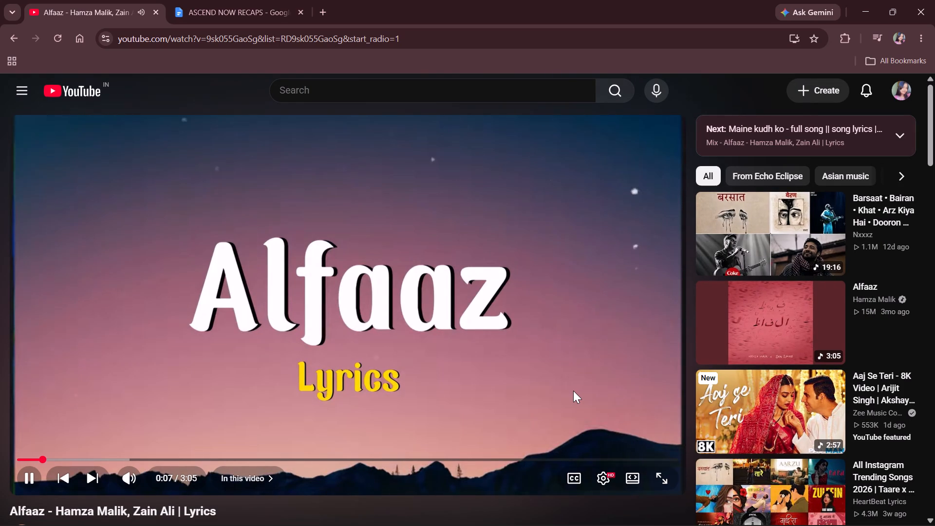
Switch back to the ASCEND NOW RECAPS document and open the Ghalia document tab under Active Students.
{"action": "left_click", "coordinate": [207, 9]}
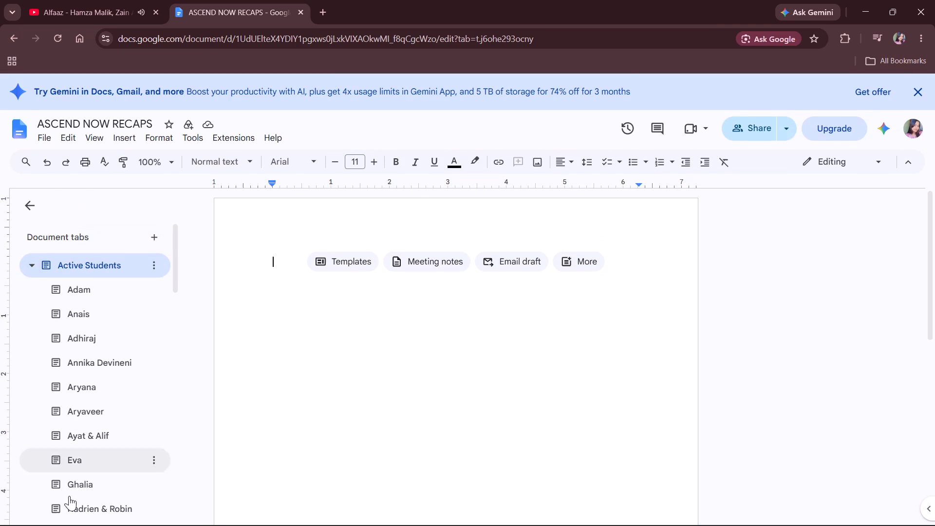
{"action": "left_click", "coordinate": [85, 480]}
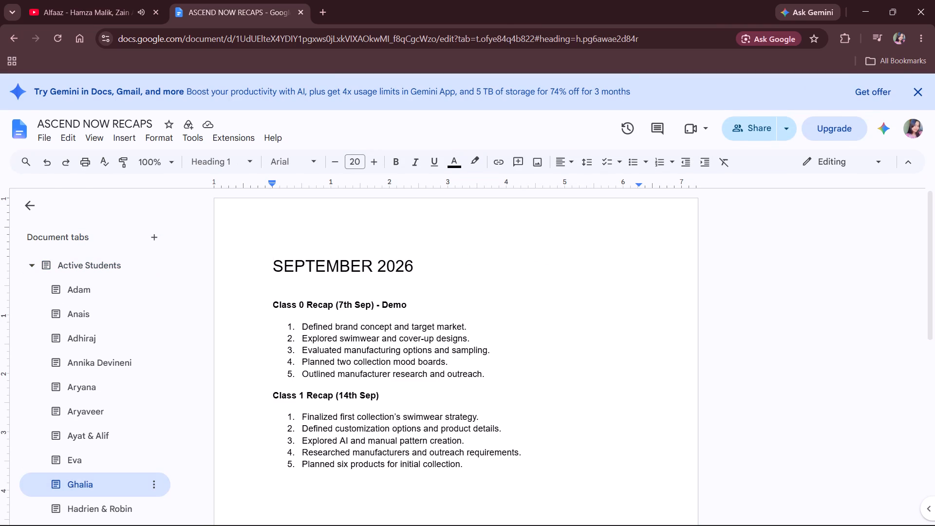
Duplicate the SEPTEMBER 2026 heading directly below the Class 1 recap in Ghalia's document tab.
{"action": "scroll", "coordinate": [292, 503], "scroll_direction": "down", "scroll_amount": 1}
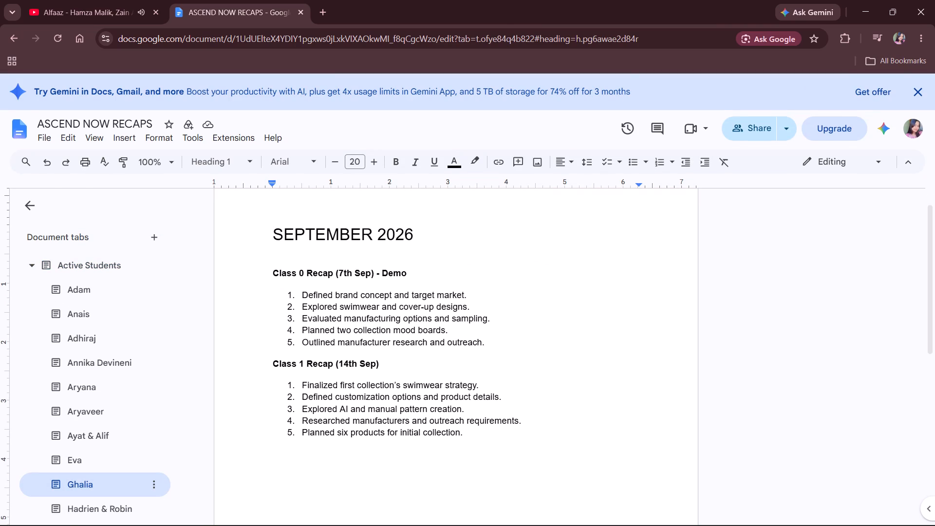
{"action": "scroll", "coordinate": [326, 509], "scroll_direction": "down", "scroll_amount": 3}
{"action": "scroll", "coordinate": [326, 509], "scroll_direction": "up", "scroll_amount": 1}
{"action": "scroll", "coordinate": [396, 204], "scroll_direction": "up", "scroll_amount": 1}
{"action": "left_click_drag", "start_coordinate": [429, 241], "coordinate": [197, 240]}
{"action": "key", "text": "ctrl+c"}
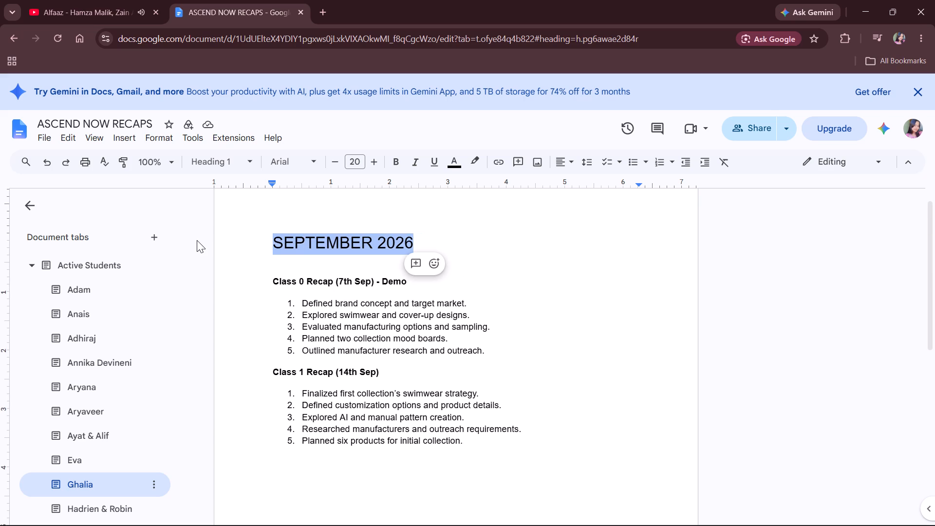
{"action": "left_click", "coordinate": [285, 468]}
{"action": "key", "text": "ctrl+v"}
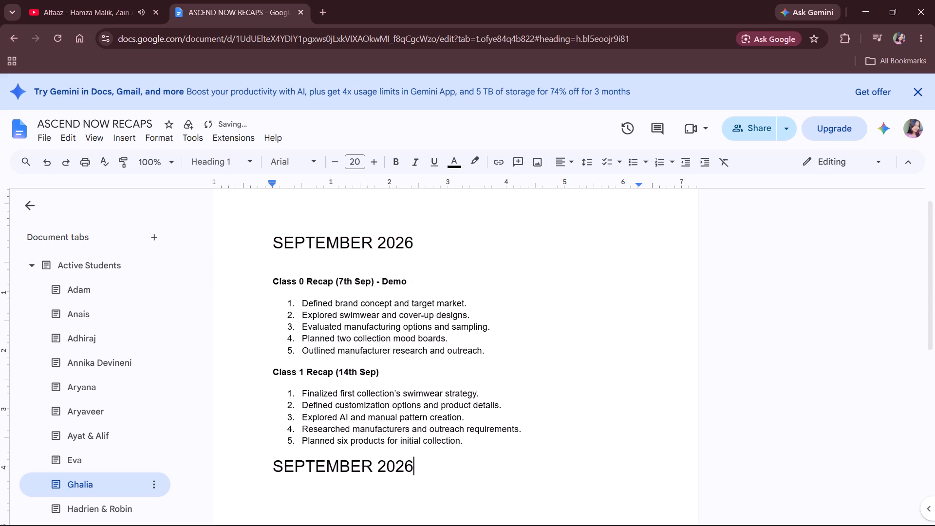
Change the month in the duplicated heading below the Class 1 recap to OCTOBER, in capitals.
{"action": "left_click", "coordinate": [374, 475]}
{"action": "key", "text": "BackSpace"}
{"action": "key", "text": "BackSpace"}
{"action": "key", "text": "BackSpace"}
{"action": "key", "text": "BackSpace"}
{"action": "key", "text": "BackSpace"}
{"action": "key", "text": "BackSpace"}
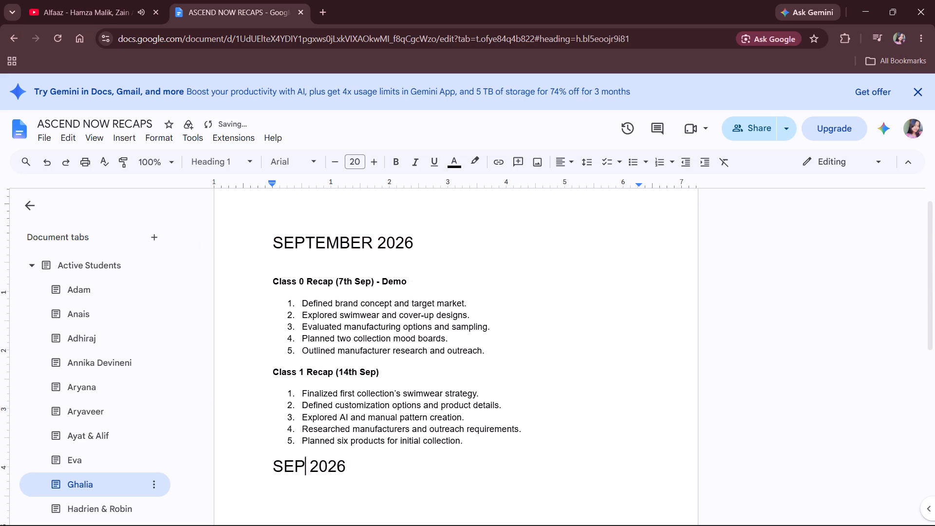
{"action": "key", "text": "BackSpace"}
{"action": "key", "text": "BackSpace"}
{"action": "key", "text": "BackSpace"}
{"action": "type", "text": "ctober"}
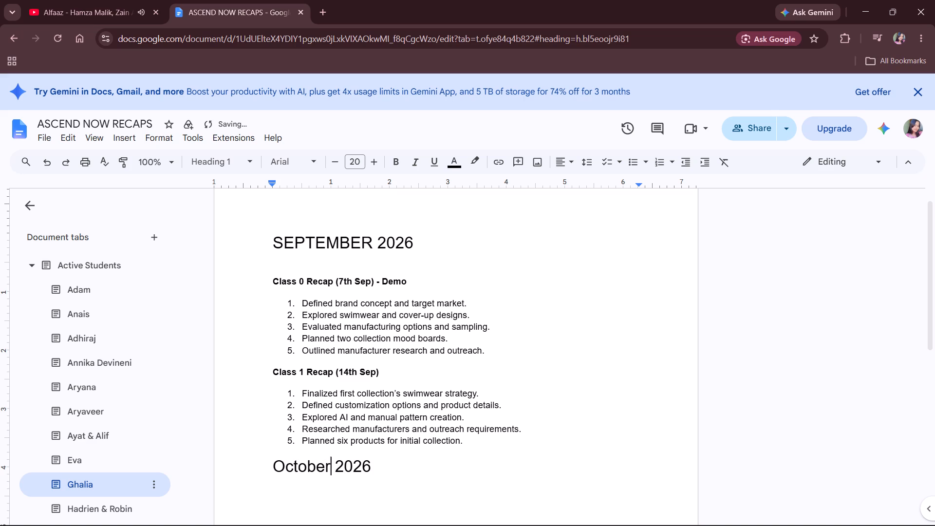
{"action": "key", "text": "BackSpace"}
{"action": "key", "text": "BackSpace"}
{"action": "key", "text": "BackSpace"}
{"action": "key", "text": "BackSpace"}
{"action": "key", "text": "BackSpace"}
{"action": "key", "text": "BackSpace"}
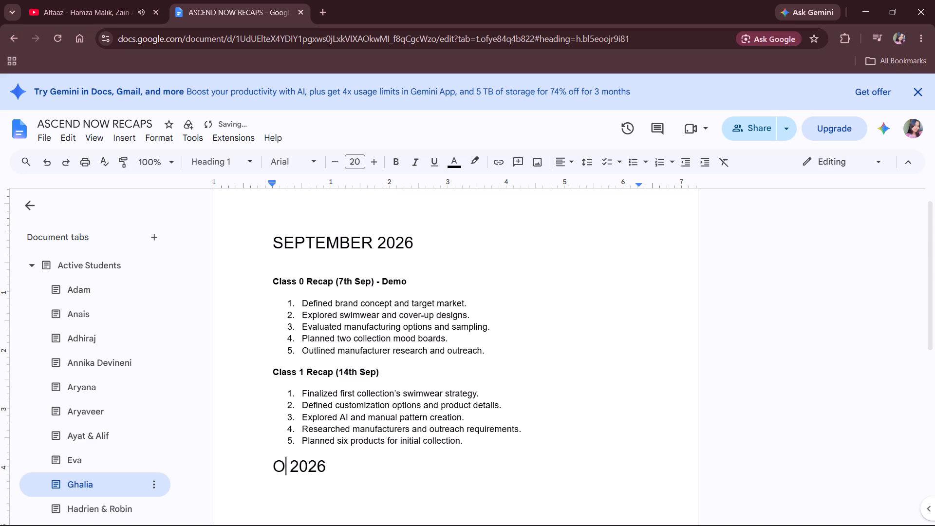
{"action": "key", "text": "o"}
{"action": "key", "text": "BackSpace"}
{"action": "type", "text": "CT"}
{"action": "type", "text": "OBER"}
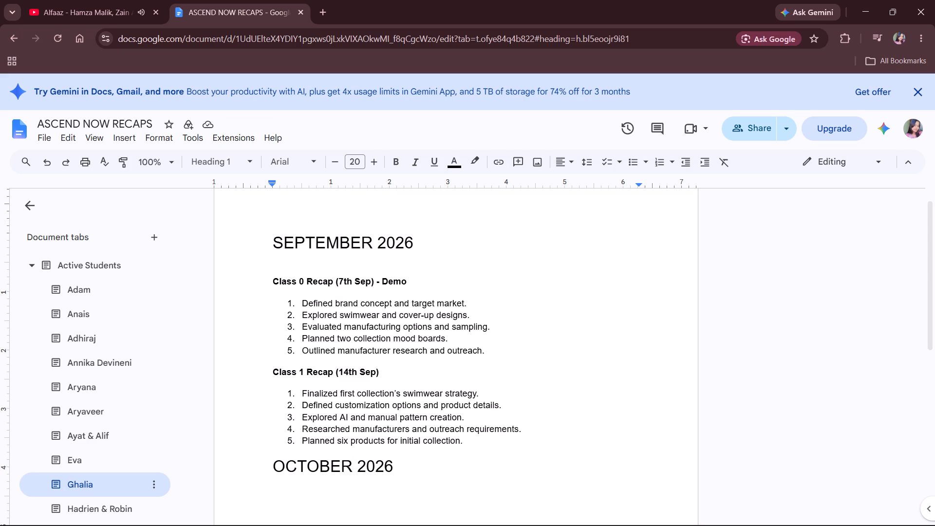
Add two line breaks after the OCTOBER 2026 heading and place a copy of the "Class 1 Recap (14th Sep)" title there.
{"action": "left_click", "coordinate": [325, 492]}
{"action": "left_click", "coordinate": [411, 462]}
{"action": "key", "text": "shift+Return"}
{"action": "key", "text": "shift+Return"}
{"action": "left_click", "coordinate": [414, 278]}
{"action": "left_click_drag", "start_coordinate": [379, 376], "coordinate": [257, 380]}
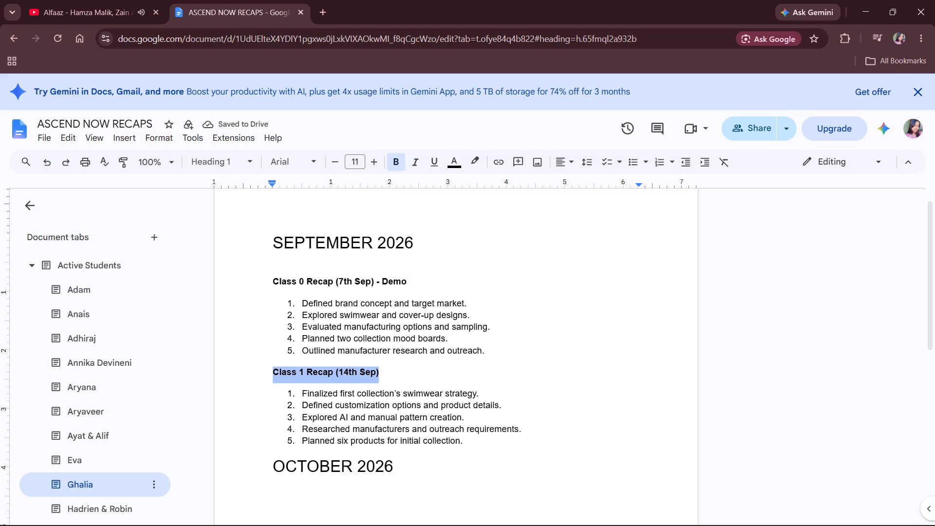
{"action": "left_click_drag", "start_coordinate": [257, 380], "coordinate": [258, 380]}
{"action": "key", "text": "ctrl+c"}
{"action": "left_click", "coordinate": [280, 501]}
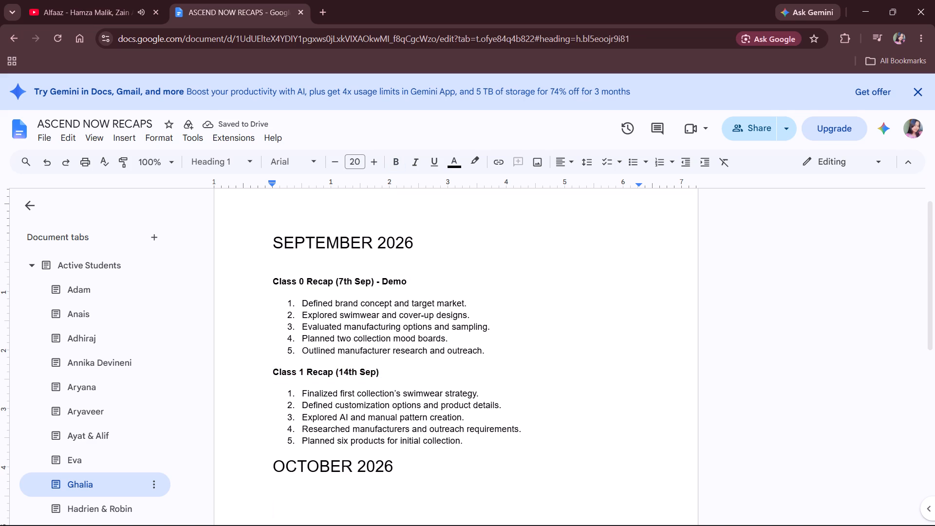
{"action": "key", "text": "ctrl+v"}
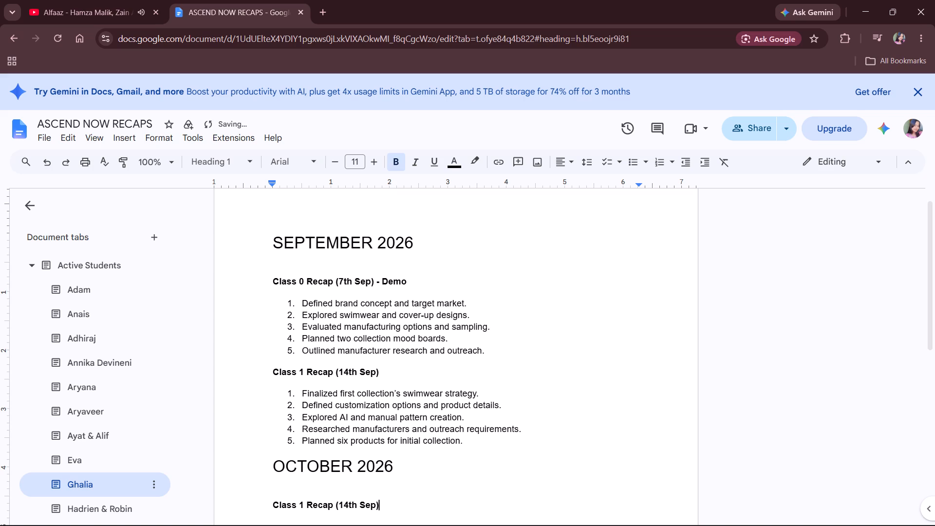
Switch to the ChatGPT conversation and copy the shortened five-point Class Recap.
{"action": "left_click", "coordinate": [864, 3]}
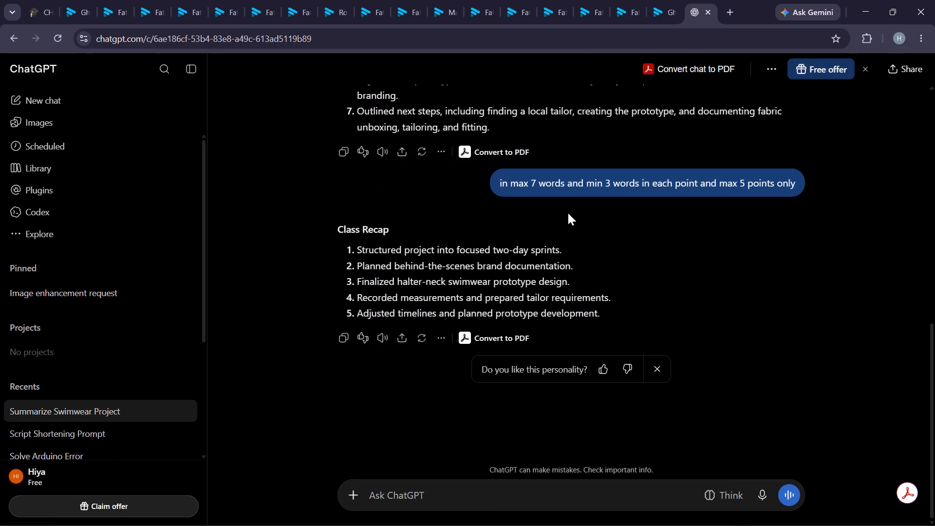
{"action": "left_click", "coordinate": [348, 334]}
Switch to Ghalia's Fathom recording page beside the ChatGPT conversation.
{"action": "left_click", "coordinate": [660, 8]}
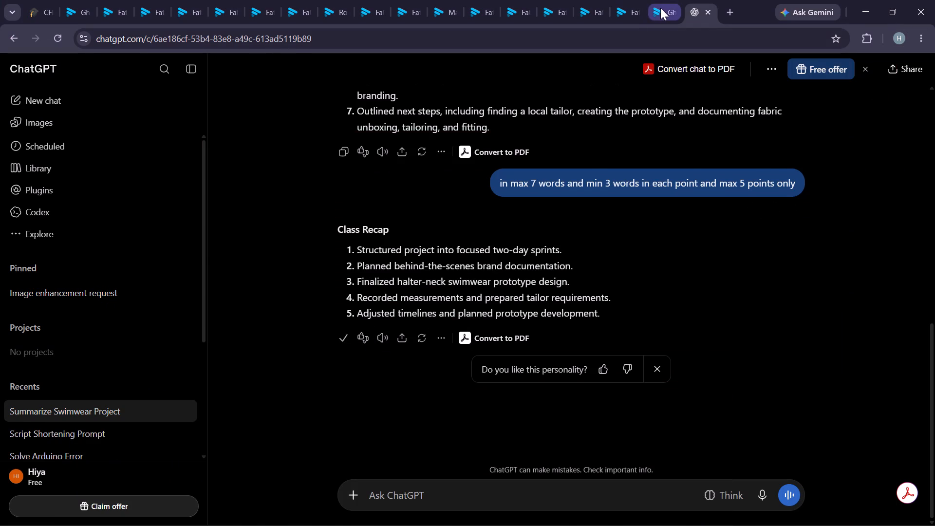
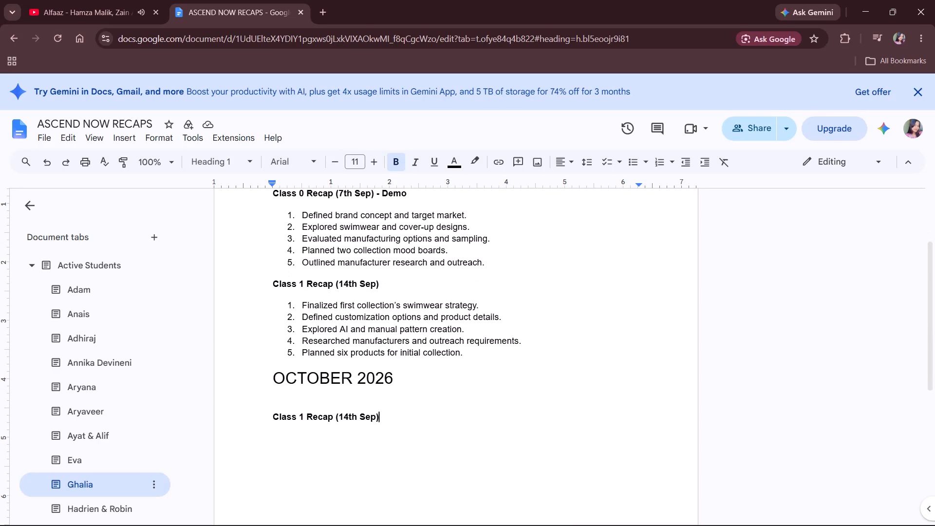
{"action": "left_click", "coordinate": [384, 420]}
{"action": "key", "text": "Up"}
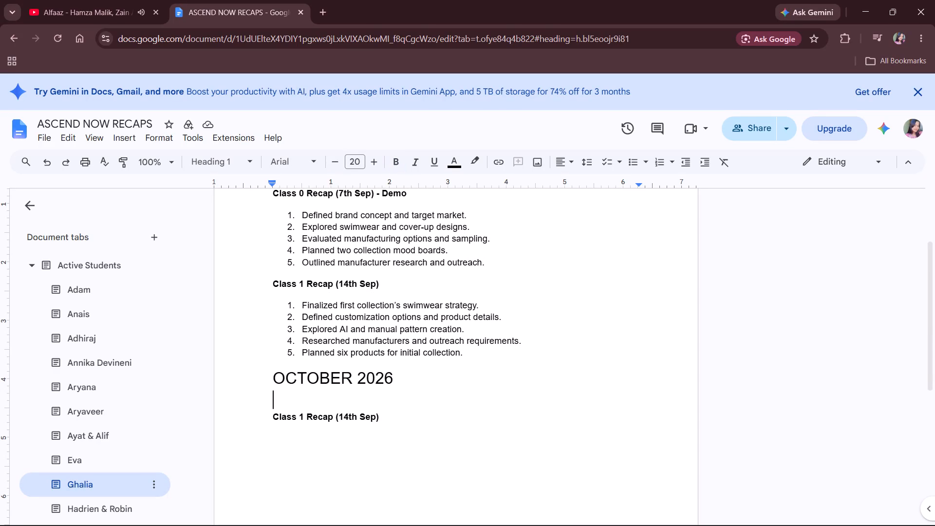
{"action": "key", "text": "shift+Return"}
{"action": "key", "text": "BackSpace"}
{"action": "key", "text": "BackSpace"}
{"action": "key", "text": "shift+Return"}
Paste the copied five-point recap under the title below OCTOBER 2026, and delete its "Class Recap" heading line.
{"action": "left_click", "coordinate": [383, 421]}
{"action": "key", "text": "shift+Return"}
{"action": "key", "text": "ctrl+v"}
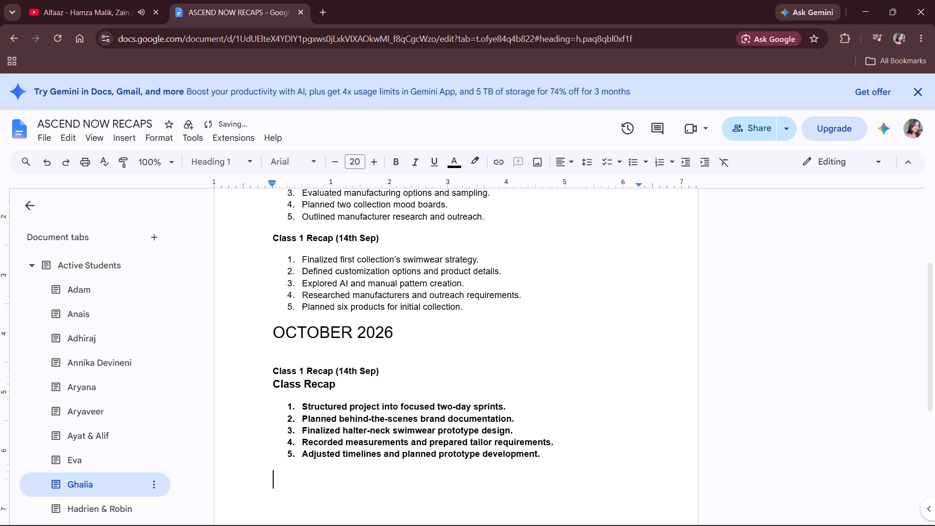
{"action": "left_click_drag", "start_coordinate": [357, 382], "coordinate": [267, 385]}
{"action": "key", "text": "BackSpace"}
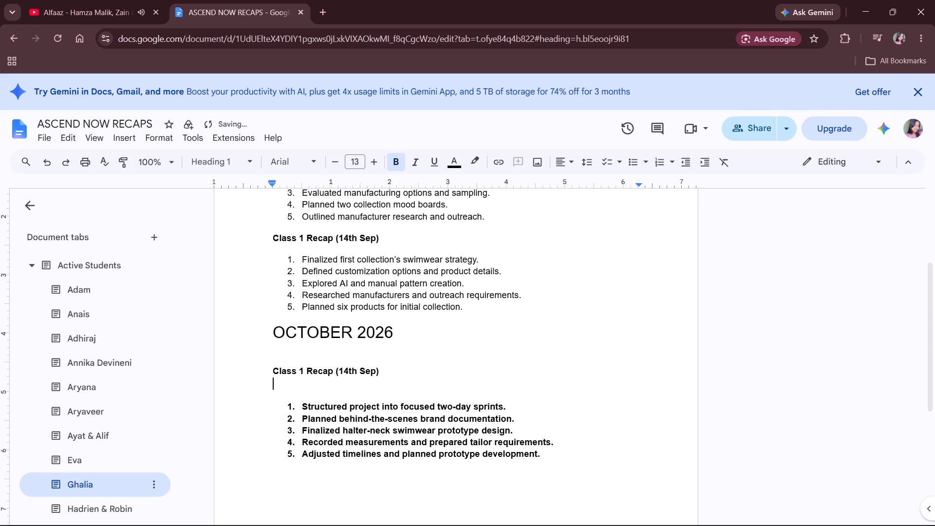
{"action": "key", "text": "BackSpace"}
Remove the bold formatting from the five pasted recap points.
{"action": "left_click_drag", "start_coordinate": [542, 443], "coordinate": [293, 396]}
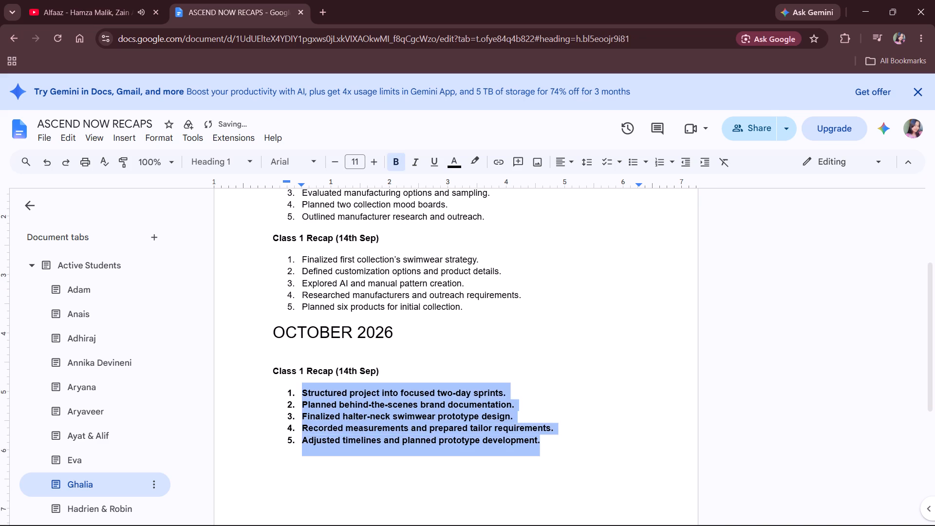
{"action": "left_click_drag", "start_coordinate": [293, 396], "coordinate": [292, 396]}
{"action": "scroll", "coordinate": [292, 396], "scroll_direction": "down", "scroll_amount": 4}
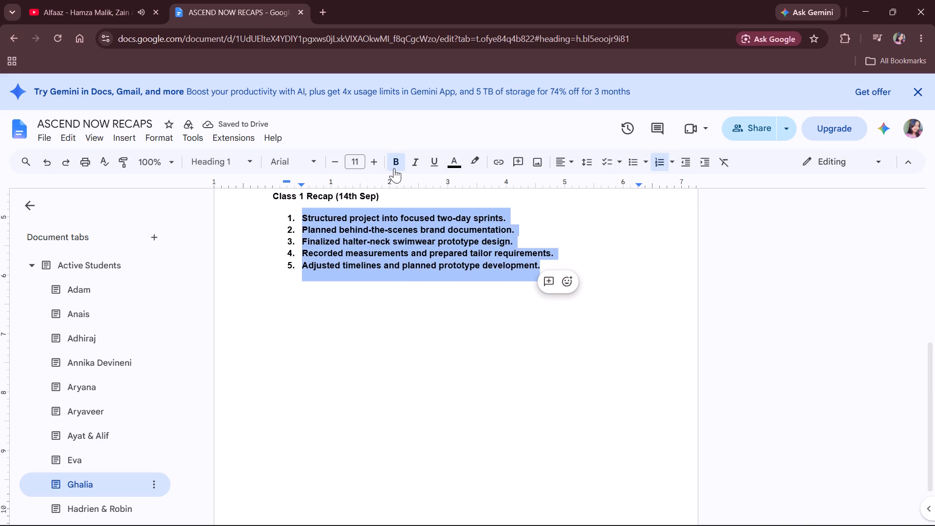
{"action": "left_click", "coordinate": [393, 168]}
Change the title under OCTOBER 2026 to "Class 6 Recap (22nd Oct)", checking the class date on Ghalia's Fathom page.
{"action": "scroll", "coordinate": [346, 343], "scroll_direction": "up", "scroll_amount": 1}
{"action": "left_click", "coordinate": [303, 274]}
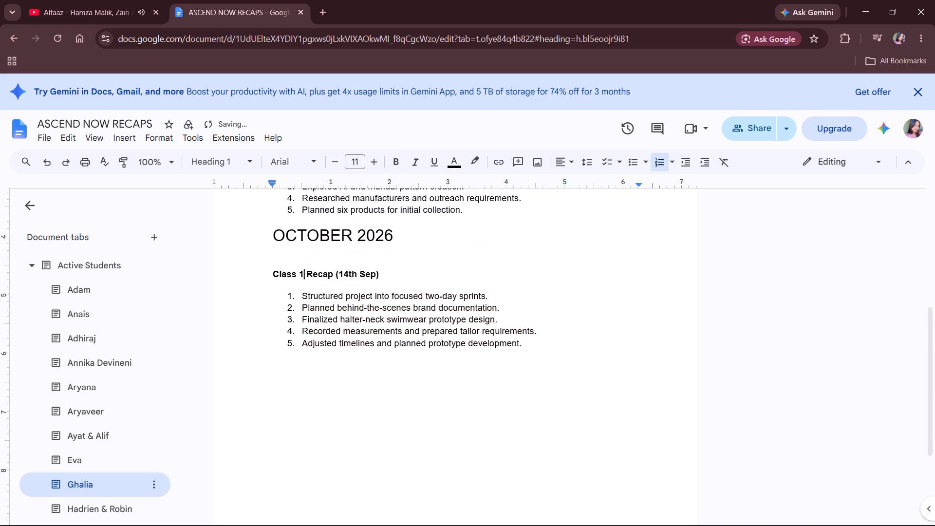
{"action": "key", "text": "BackSpace"}
{"action": "key", "text": "6"}
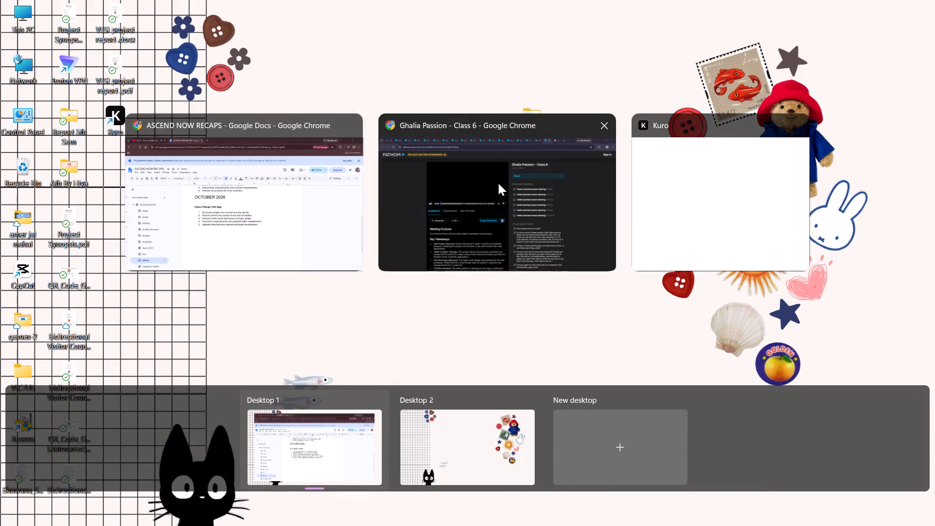
{"action": "left_click", "coordinate": [497, 187]}
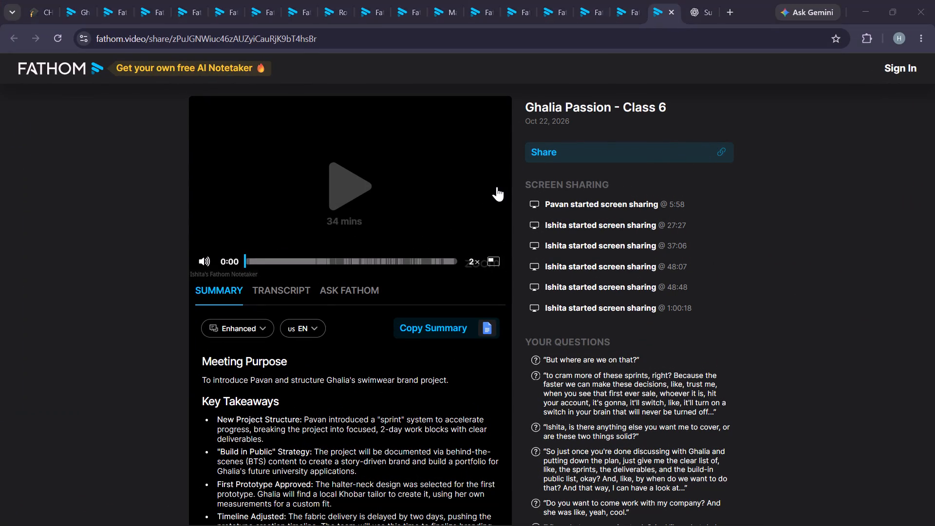
{"action": "left_click", "coordinate": [517, 187]}
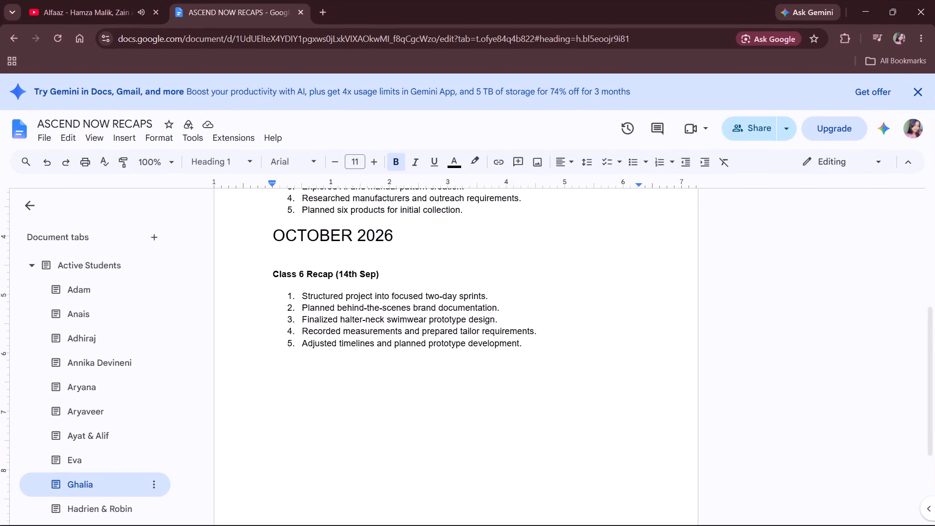
{"action": "left_click_drag", "start_coordinate": [375, 277], "coordinate": [341, 272]}
{"action": "type", "text": "22nd"}
{"action": "key", "text": "space"}
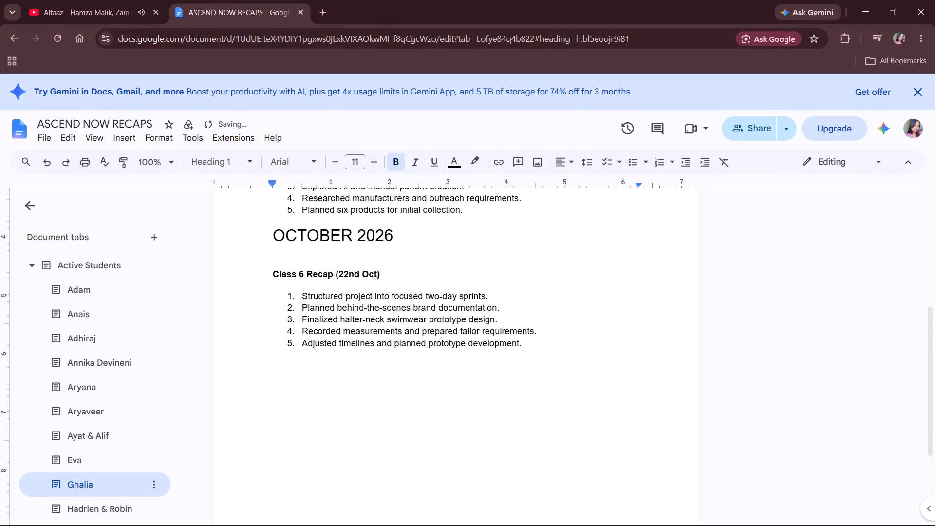
{"action": "left_click", "coordinate": [381, 367]}
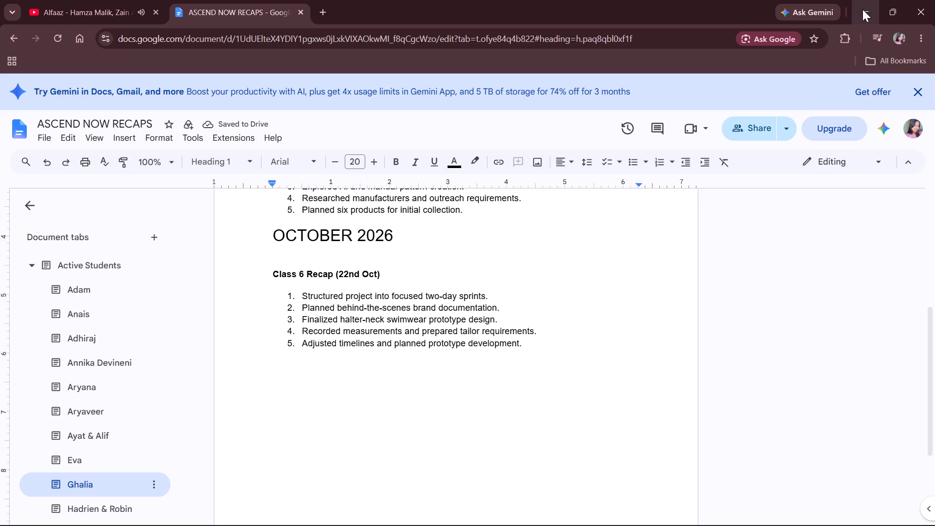
{"action": "left_click", "coordinate": [862, 9]}
{"action": "left_click", "coordinate": [673, 11]}
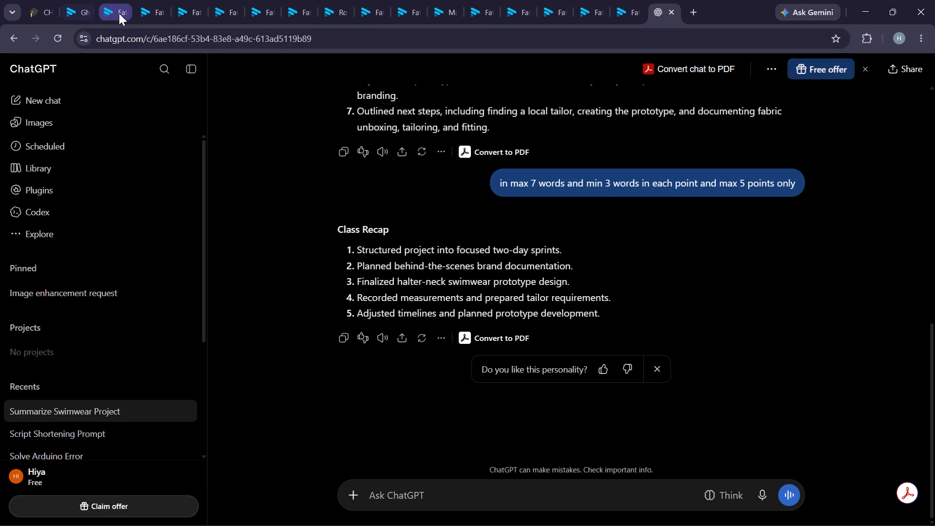
Go through the first unopened recordings, closing YPO Saudi Class 2, Class 3, Class 4 and Safi, plus Ghalia Passion - Class 3.
{"action": "left_click", "coordinate": [119, 13]}
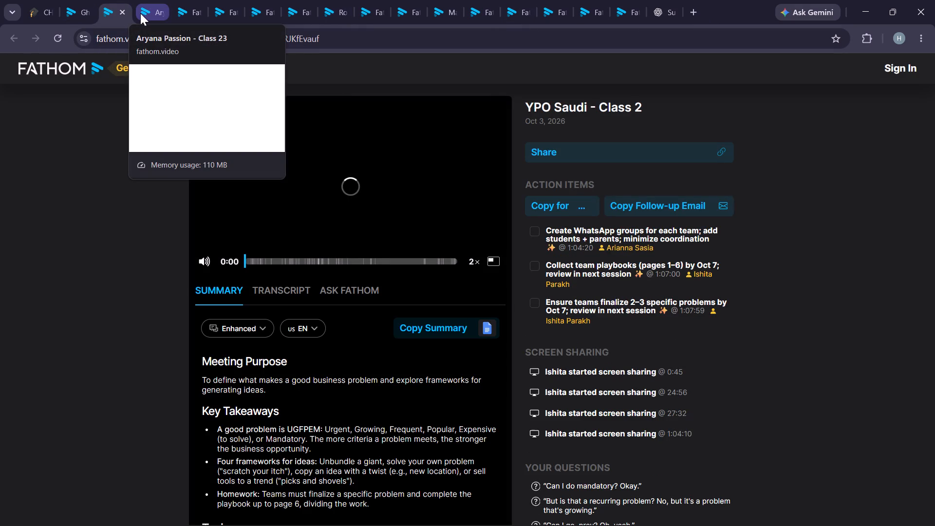
{"action": "left_click", "coordinate": [126, 13]}
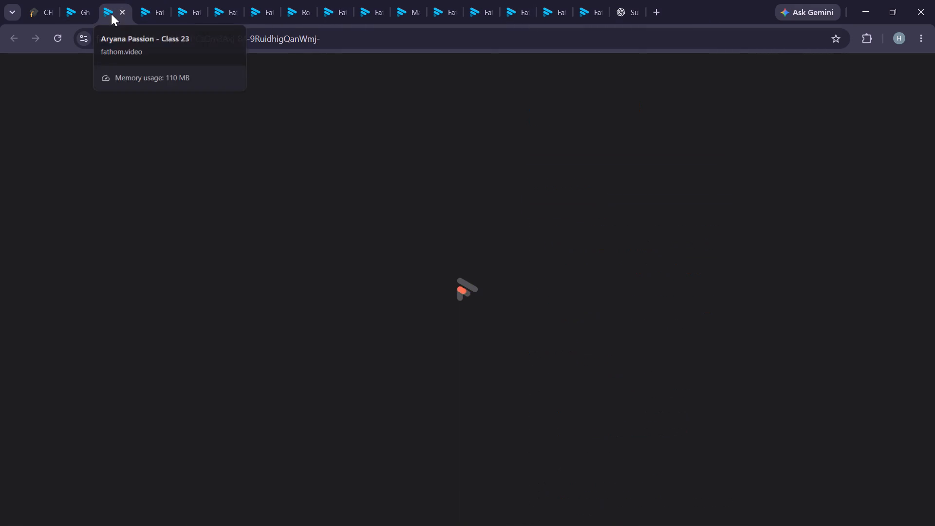
{"action": "left_click", "coordinate": [150, 12]}
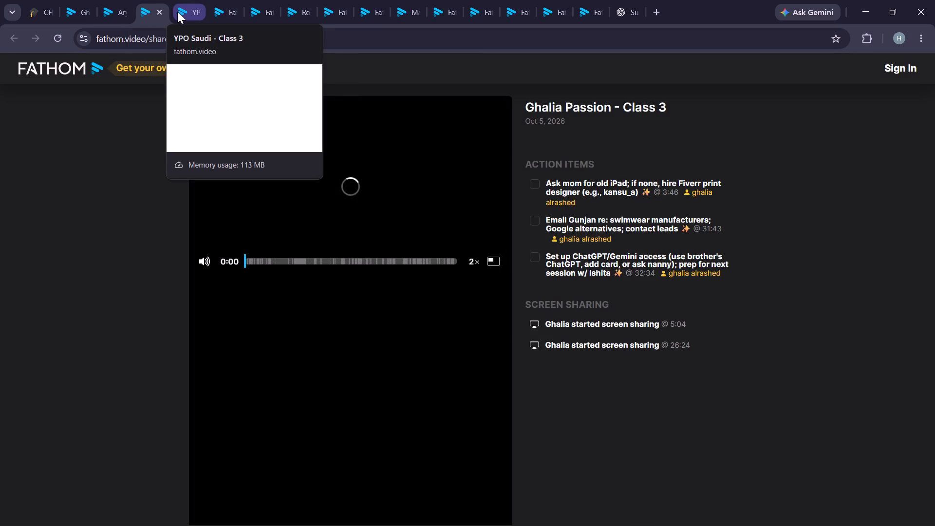
{"action": "left_click", "coordinate": [161, 11]}
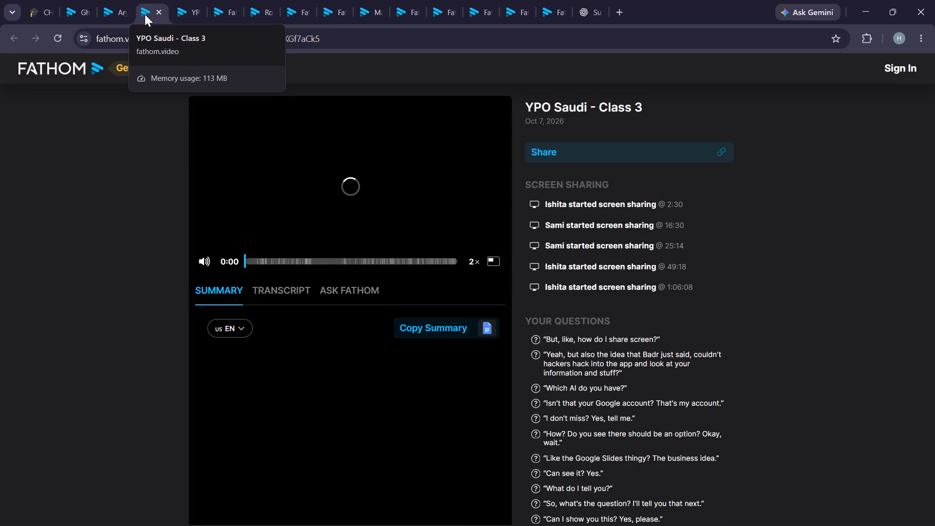
{"action": "left_click", "coordinate": [156, 15]}
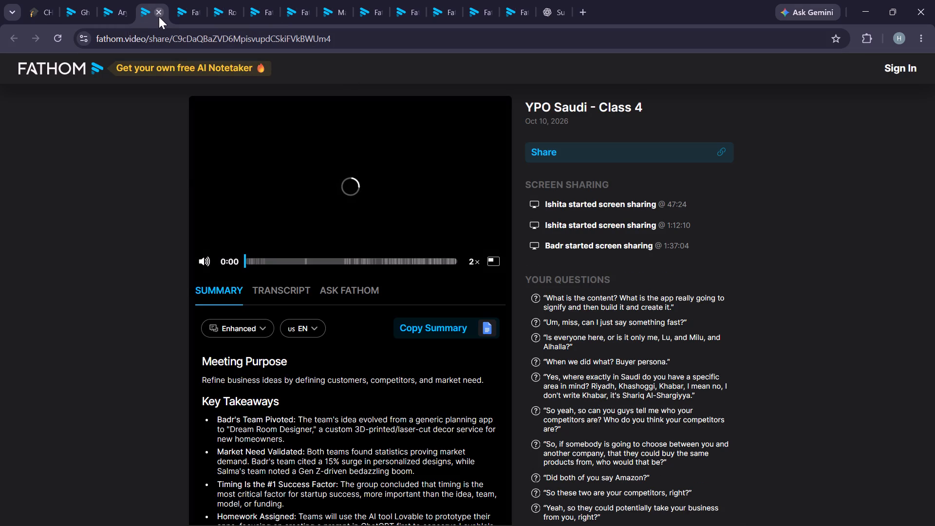
{"action": "left_click", "coordinate": [157, 16]}
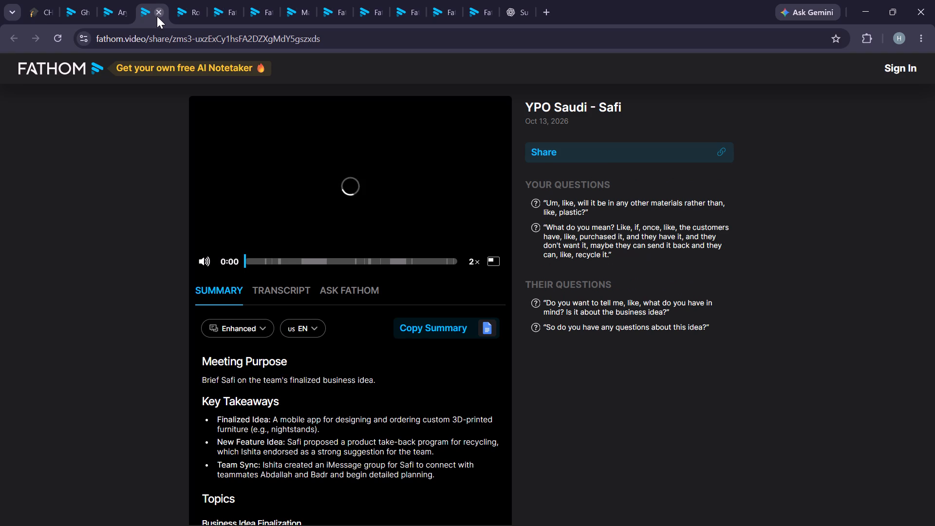
{"action": "left_click", "coordinate": [157, 16]}
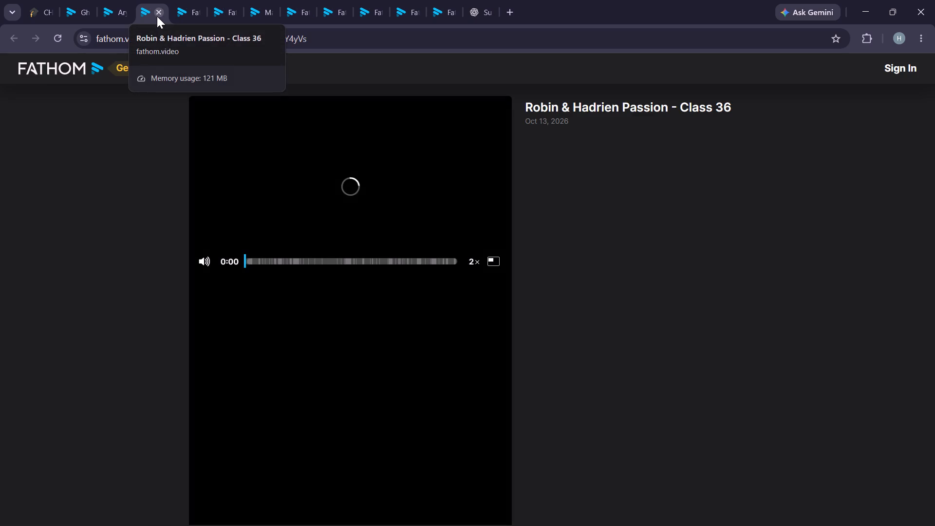
Go through the remaining recordings, closing YPO Saudi Class 5, Class 6 and Class 7 and keeping the Maika and Robin & Hadrien ones.
{"action": "left_click", "coordinate": [179, 15]}
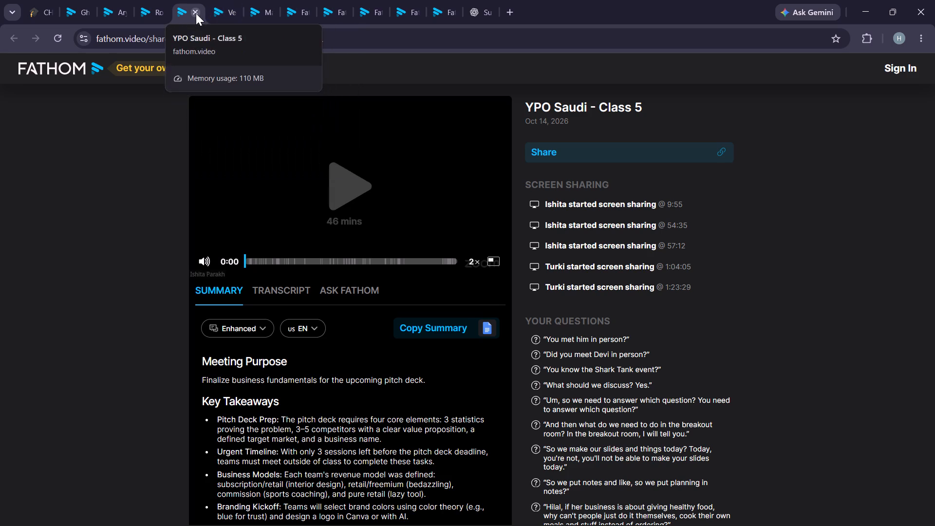
{"action": "left_click", "coordinate": [196, 13]}
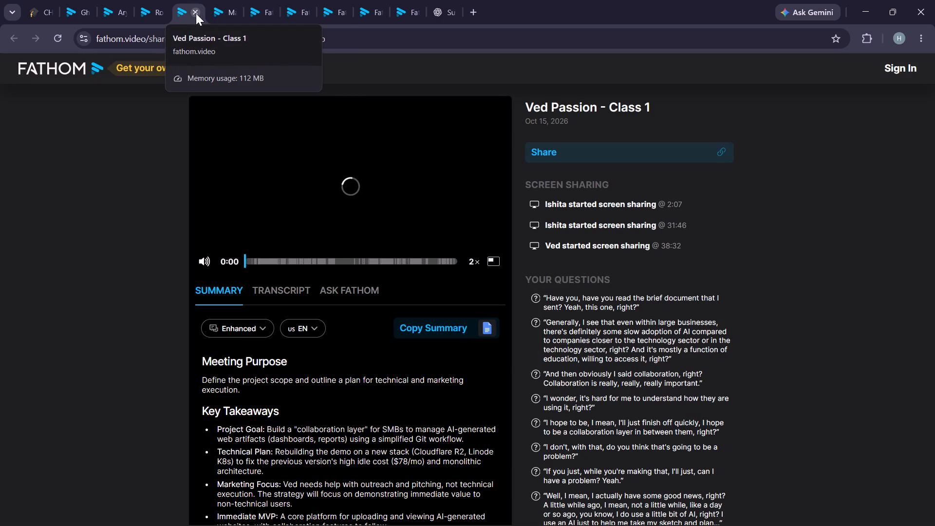
{"action": "left_click", "coordinate": [219, 13]}
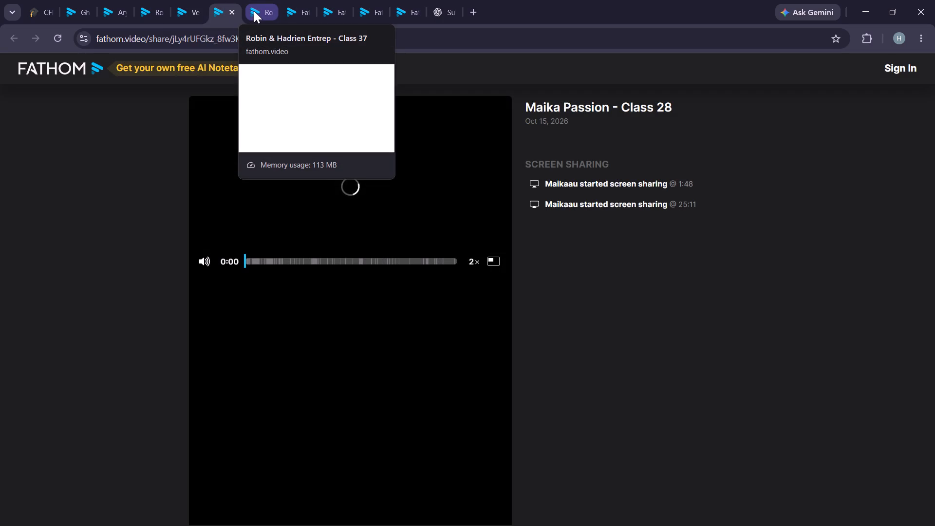
{"action": "left_click", "coordinate": [254, 11]}
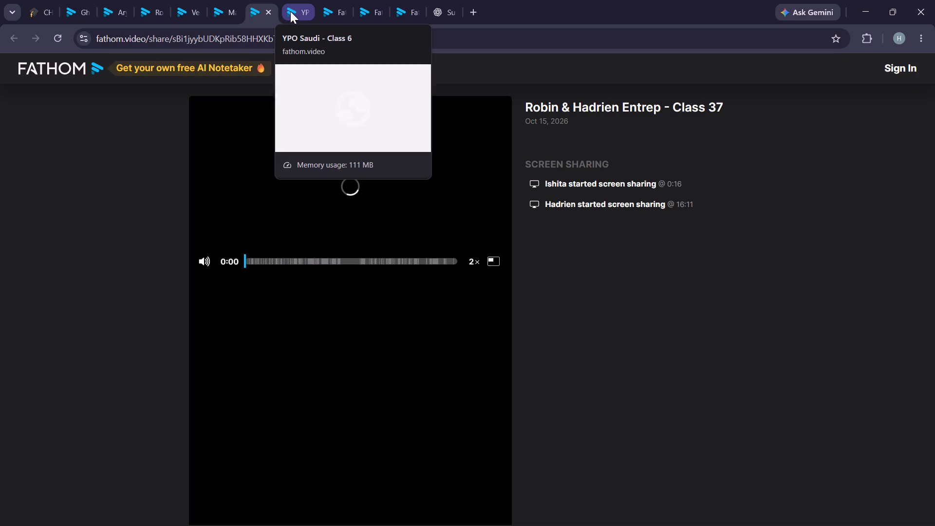
{"action": "left_click", "coordinate": [290, 11]}
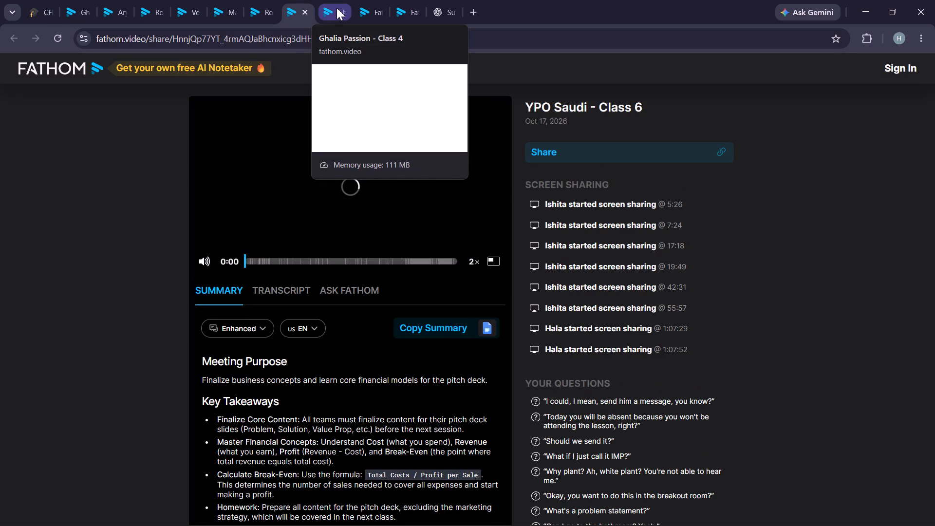
{"action": "left_click", "coordinate": [305, 14]}
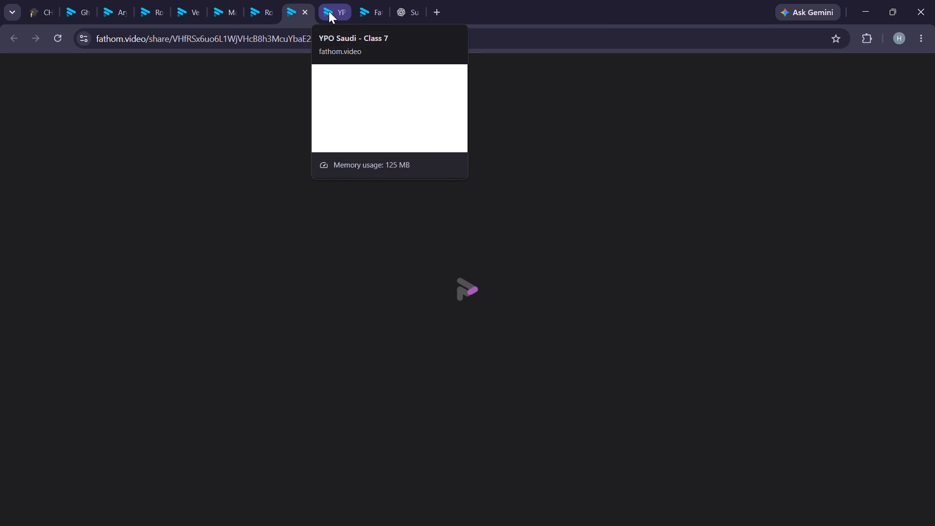
{"action": "left_click", "coordinate": [333, 11]}
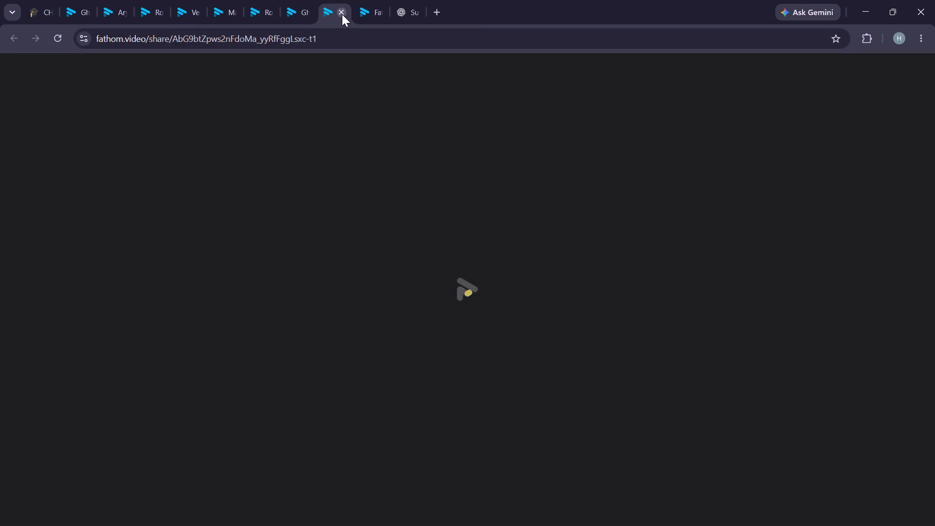
{"action": "left_click", "coordinate": [341, 15]}
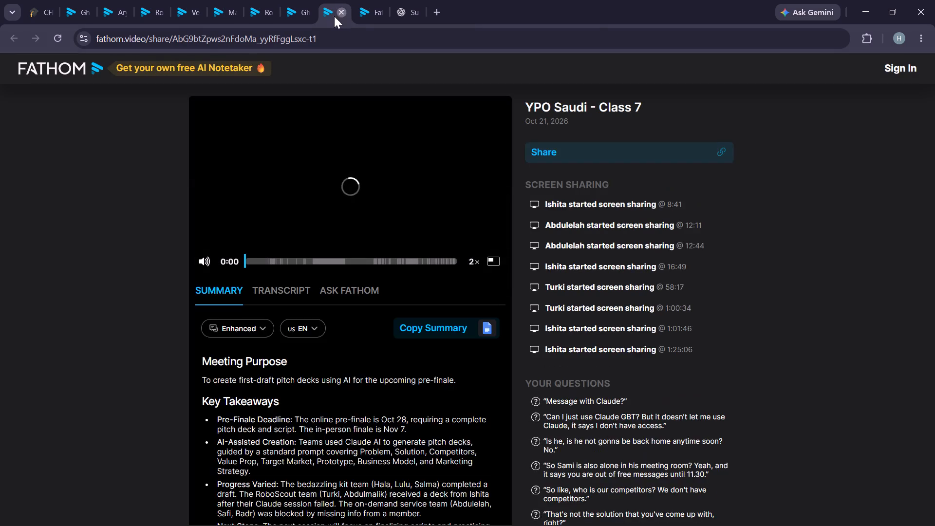
View the remaining Ghalia Passion Class 4, Ved Passion Class 2 and Ghalia Passion Class 2 recordings, ending on Ghalia's Class 4.
{"action": "left_click", "coordinate": [304, 19]}
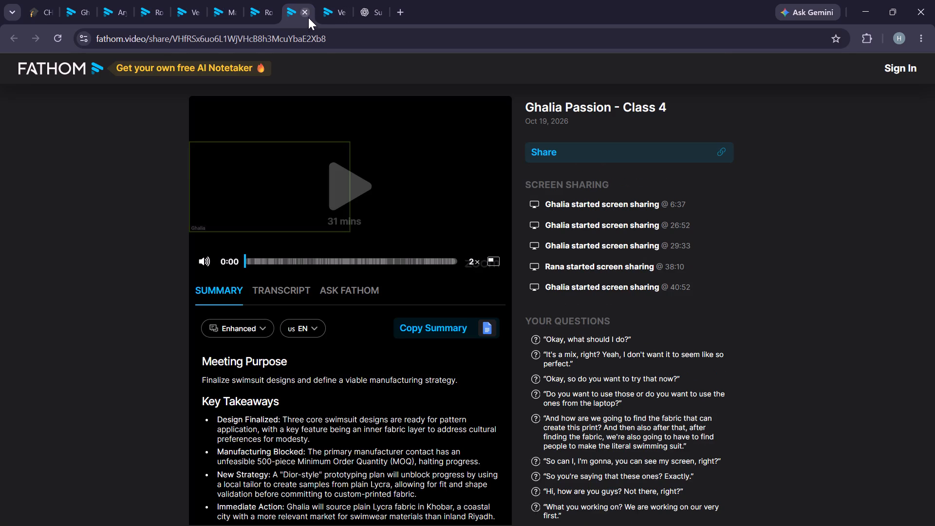
{"action": "left_click", "coordinate": [326, 14]}
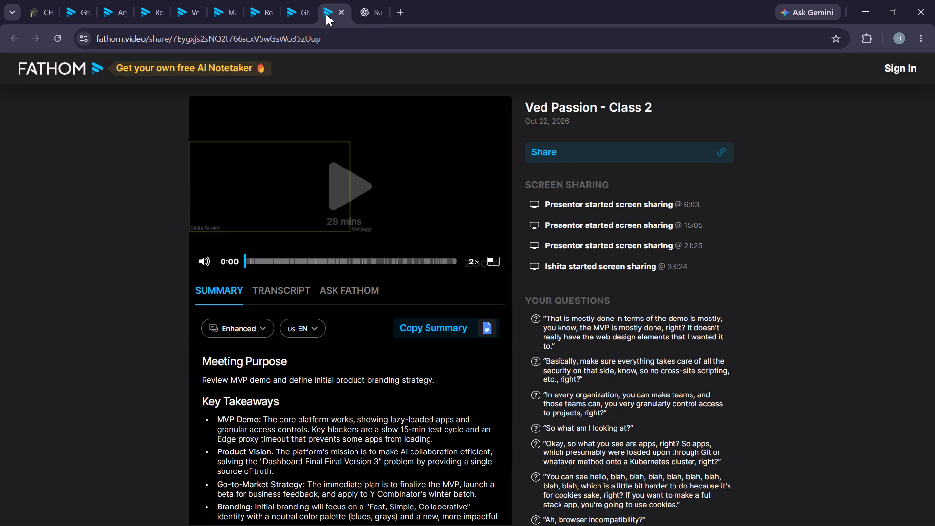
{"action": "left_click", "coordinate": [72, 14]}
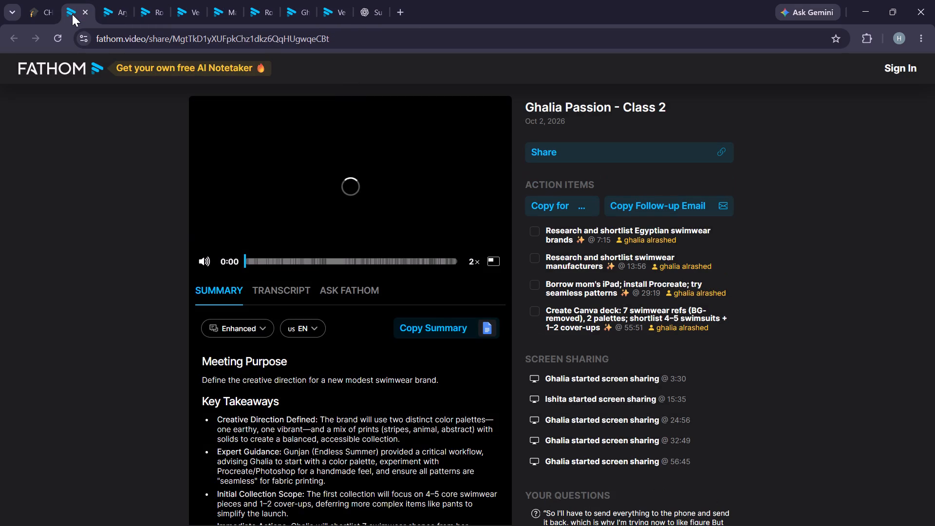
{"action": "left_click", "coordinate": [299, 20]}
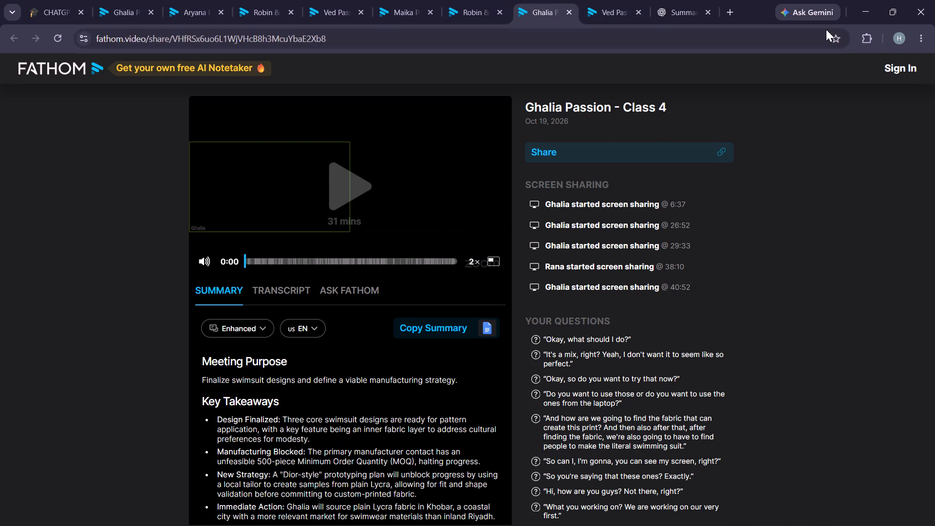
{"action": "left_click", "coordinate": [895, 41]}
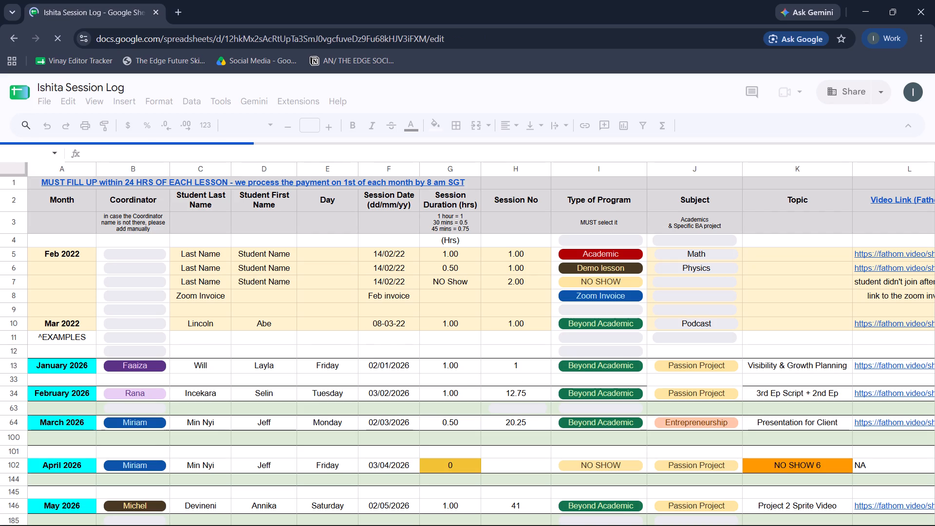
{"action": "scroll", "coordinate": [255, 437], "scroll_direction": "down", "scroll_amount": 1}
{"action": "scroll", "coordinate": [255, 437], "scroll_direction": "up", "scroll_amount": 2}
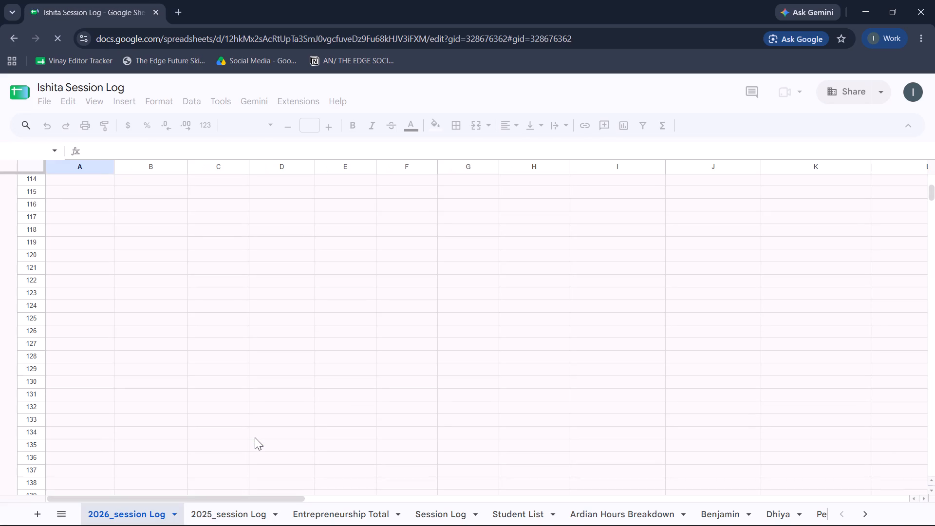
{"action": "scroll", "coordinate": [255, 437], "scroll_direction": "up", "scroll_amount": 2}
{"action": "scroll", "coordinate": [255, 437], "scroll_direction": "down", "scroll_amount": 1}
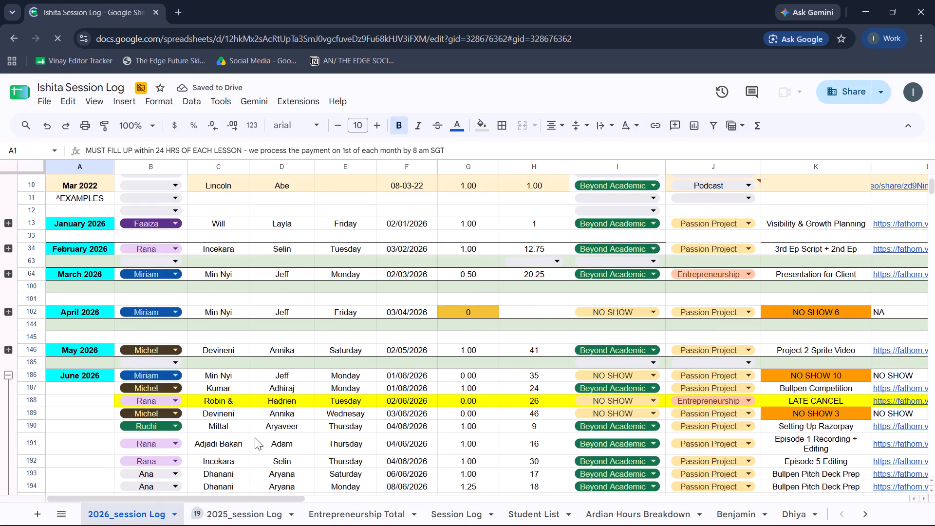
{"action": "scroll", "coordinate": [255, 437], "scroll_direction": "down", "scroll_amount": 4}
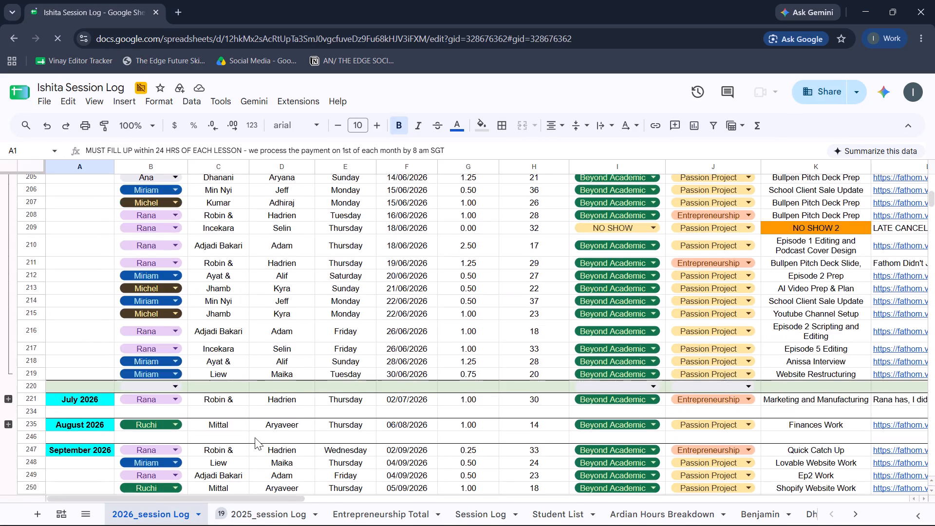
{"action": "scroll", "coordinate": [255, 437], "scroll_direction": "down", "scroll_amount": 4}
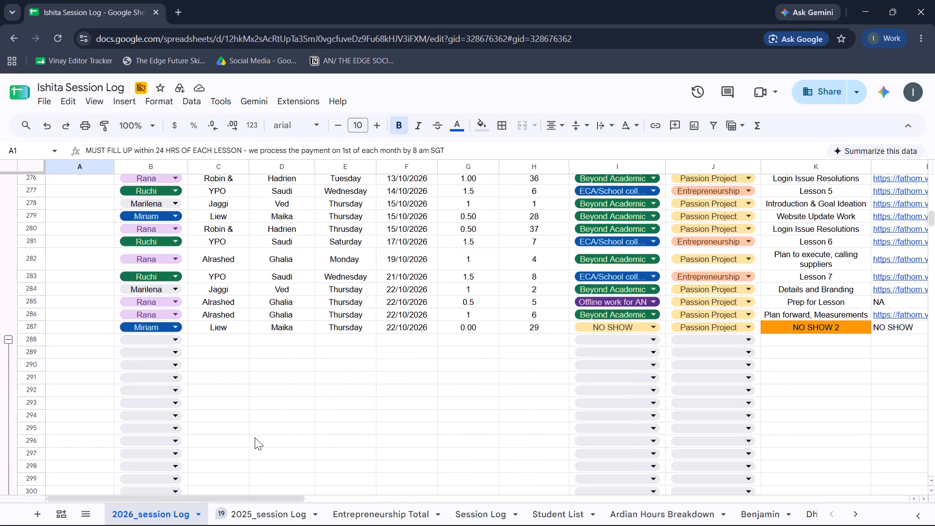
{"action": "scroll", "coordinate": [255, 437], "scroll_direction": "up", "scroll_amount": 2}
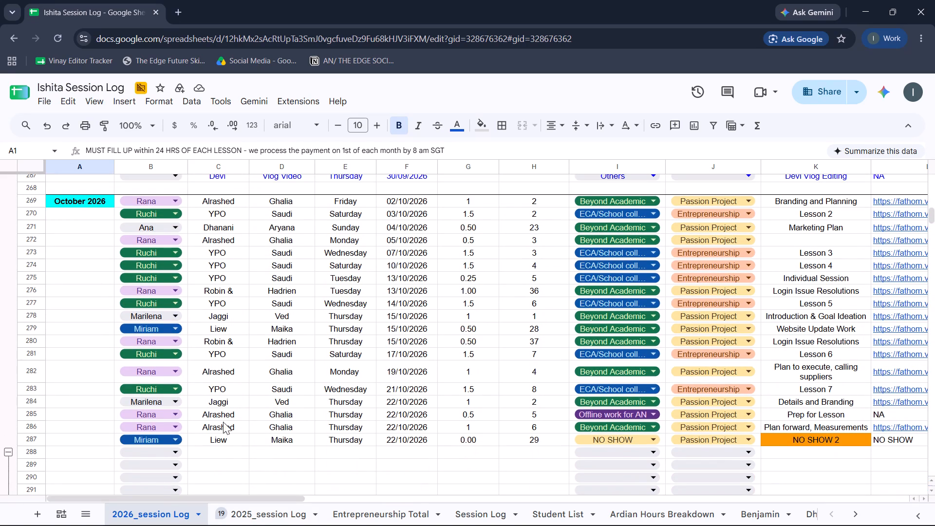
Look through Ghalia's October 2026 rows in the session log, checking their dates, session numbers and recording links.
{"action": "left_click", "coordinate": [292, 425]}
{"action": "left_click", "coordinate": [295, 417]}
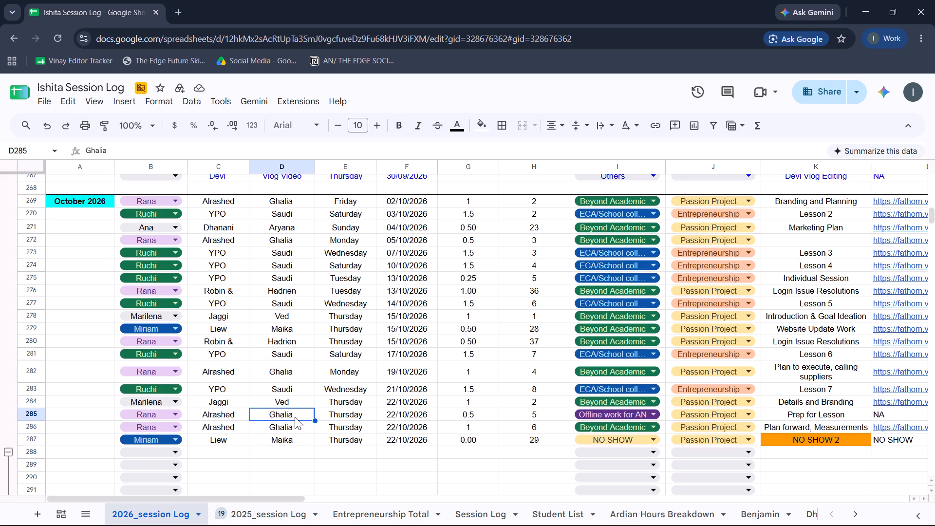
{"action": "left_click", "coordinate": [294, 373]}
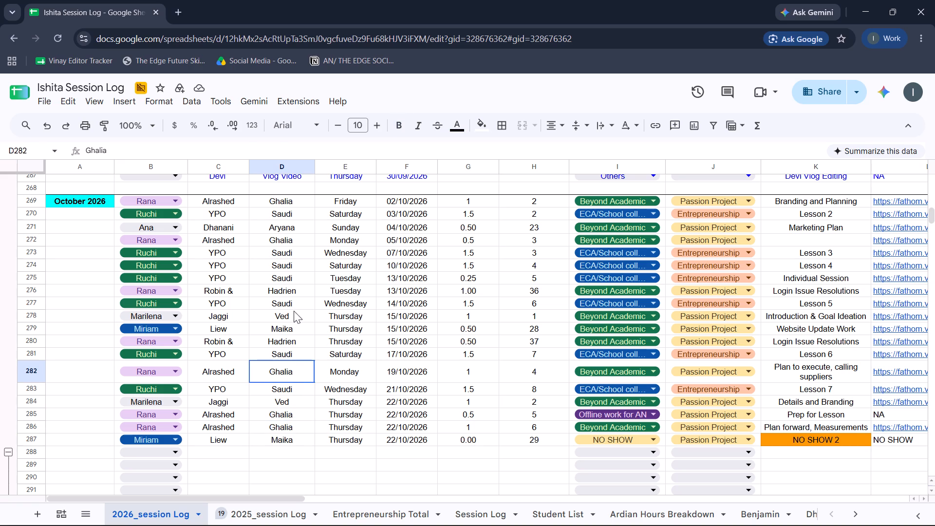
{"action": "left_click", "coordinate": [290, 202]}
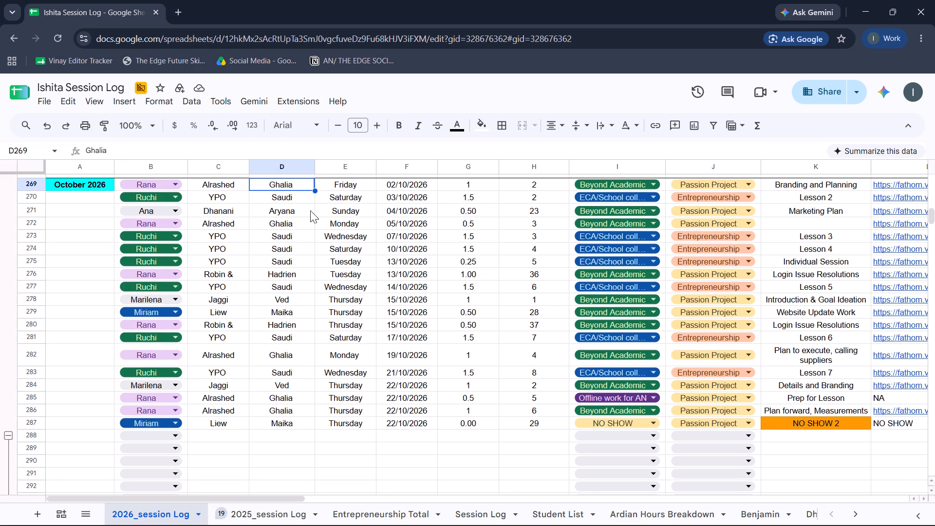
{"action": "left_click", "coordinate": [298, 223]}
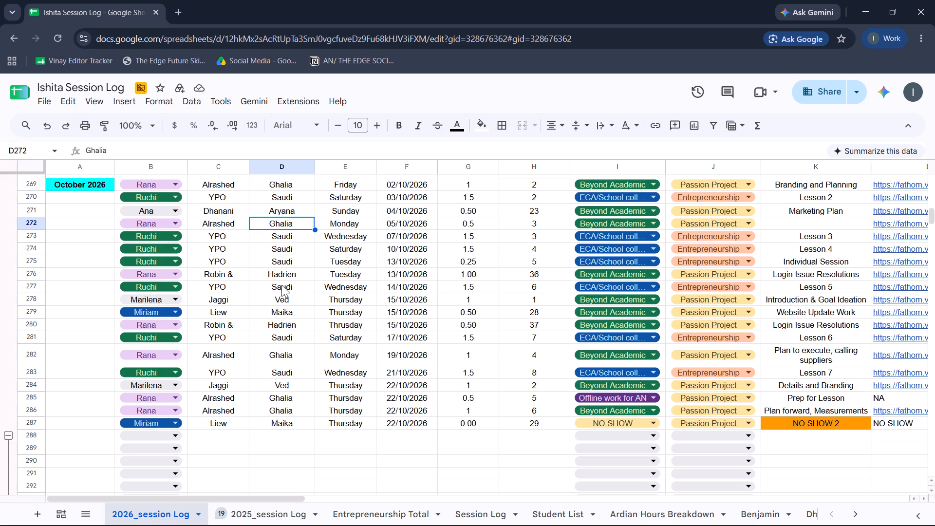
{"action": "scroll", "coordinate": [293, 222], "scroll_direction": "up", "scroll_amount": 1}
{"action": "scroll", "coordinate": [293, 222], "scroll_direction": "left", "scroll_amount": 1}
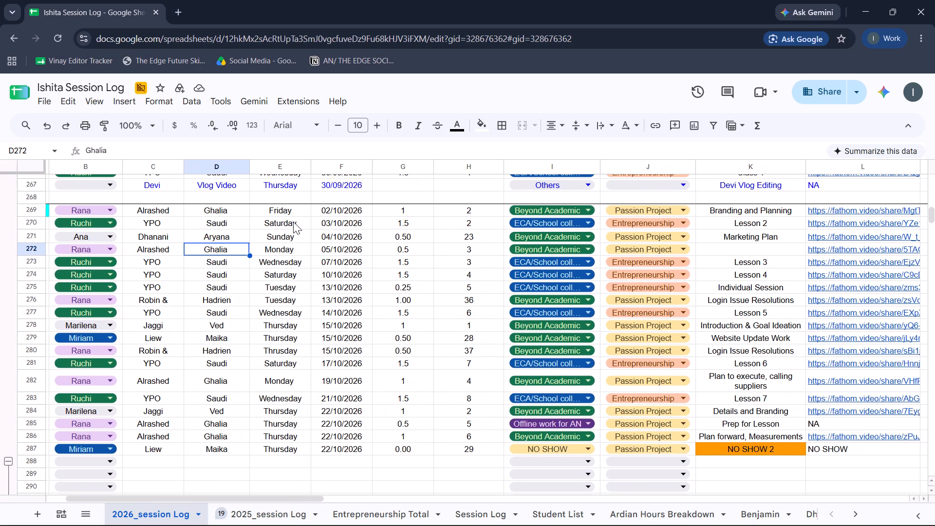
{"action": "scroll", "coordinate": [293, 222], "scroll_direction": "left", "scroll_amount": 1}
{"action": "scroll", "coordinate": [293, 222], "scroll_direction": "right", "scroll_amount": 1}
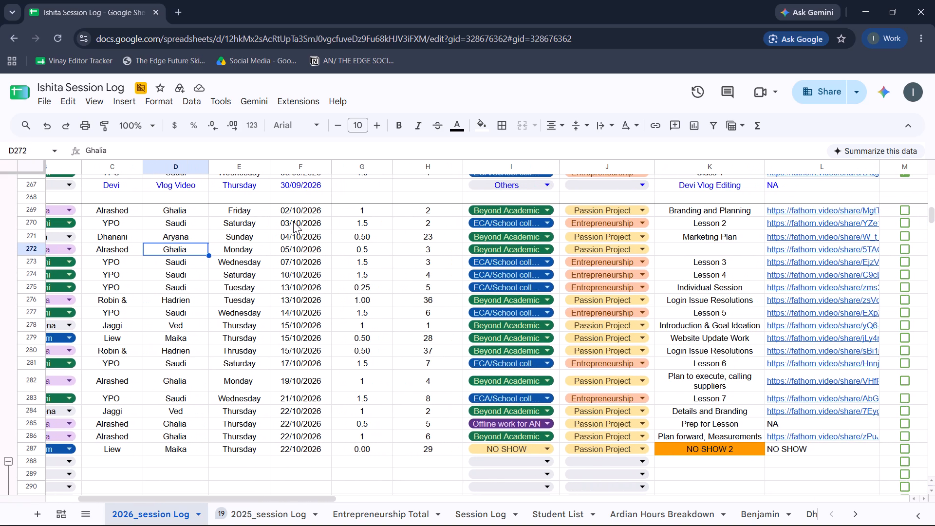
{"action": "scroll", "coordinate": [293, 222], "scroll_direction": "right", "scroll_amount": 2}
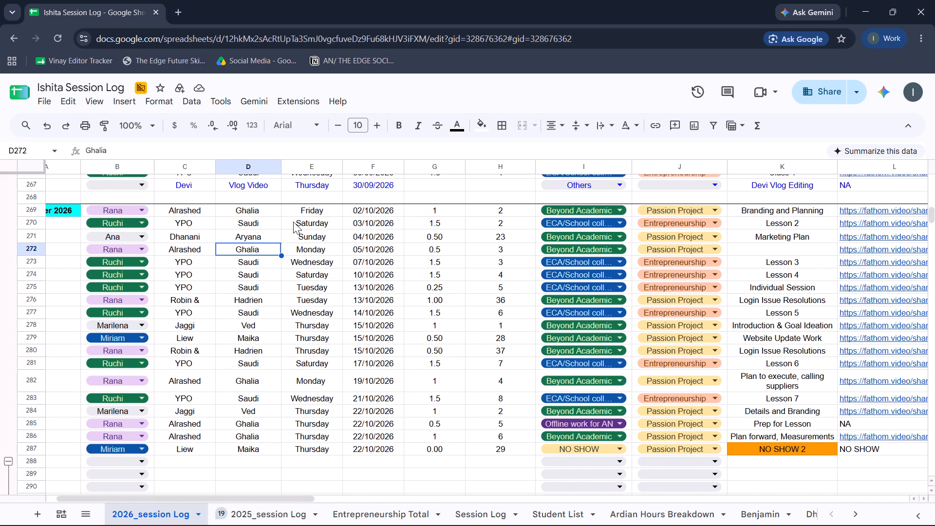
Open the Fathom recording linked in Ghalia's 02/10/2026 row of the session log.
{"action": "left_click", "coordinate": [256, 211]}
{"action": "scroll", "coordinate": [383, 204], "scroll_direction": "left", "scroll_amount": 1}
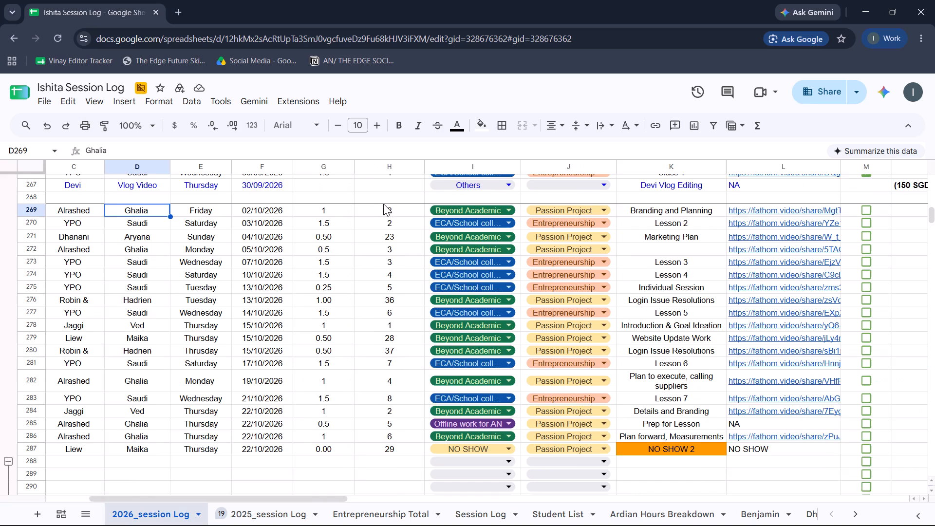
{"action": "scroll", "coordinate": [383, 204], "scroll_direction": "left", "scroll_amount": 2}
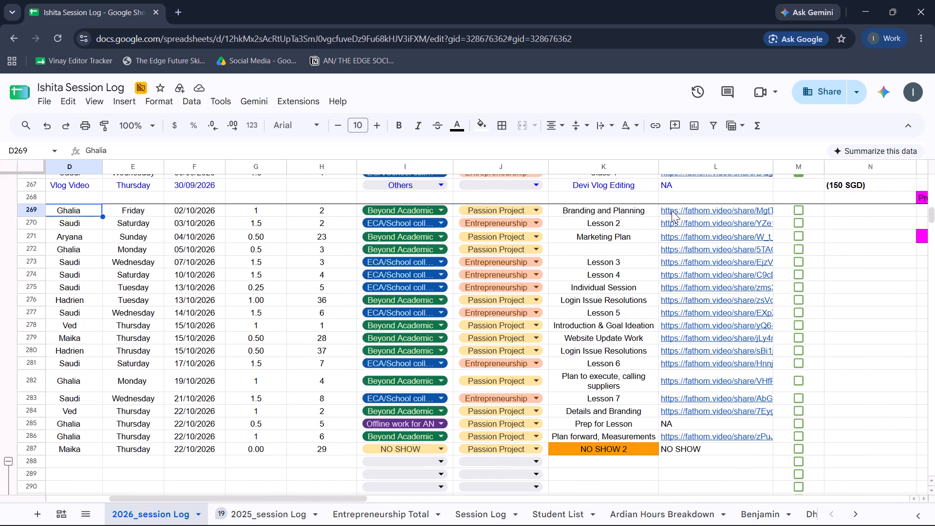
{"action": "left_click", "coordinate": [672, 210]}
{"action": "left_click", "coordinate": [714, 233]}
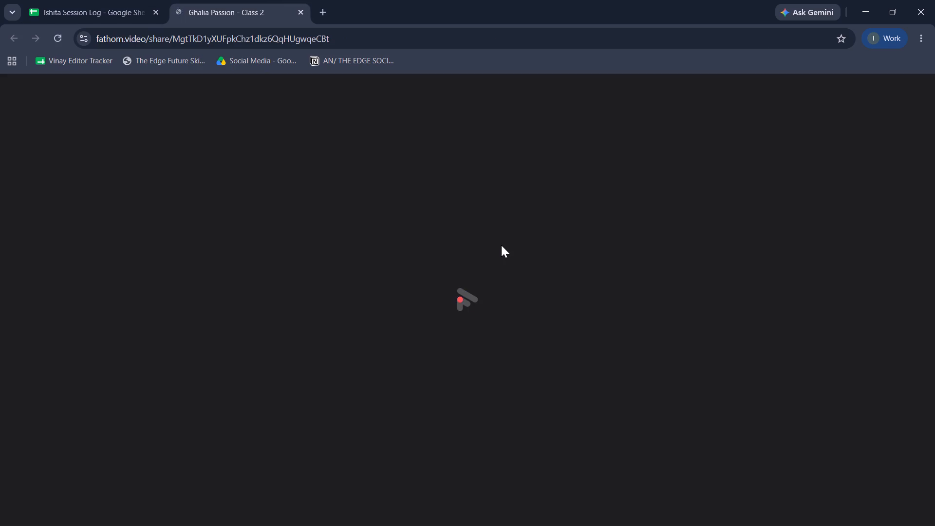
{"action": "left_click", "coordinate": [501, 245]}
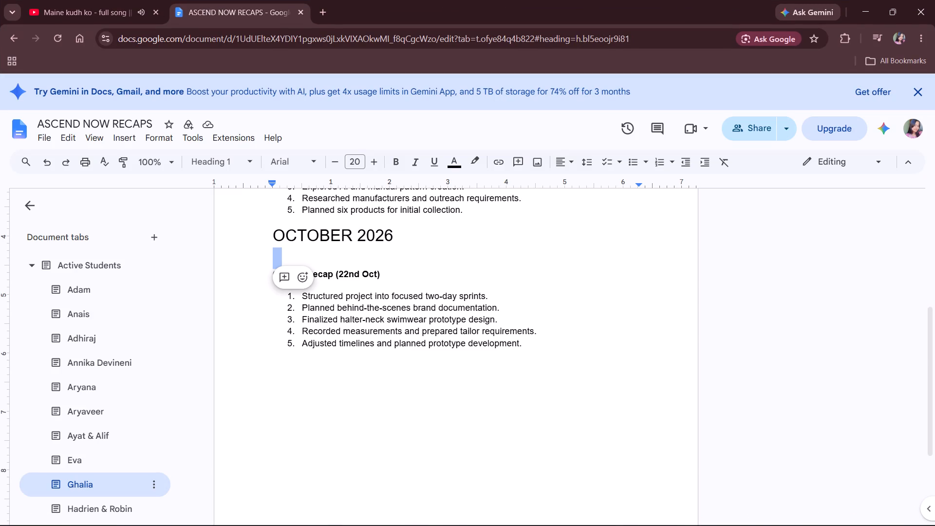
{"action": "key", "text": "Return"}
{"action": "key", "text": "Return"}
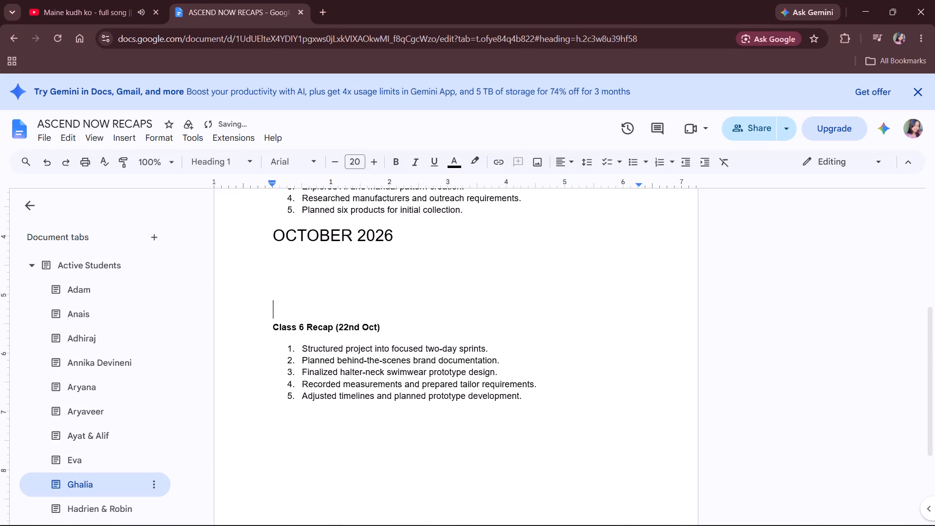
{"action": "left_click", "coordinate": [269, 324]}
{"action": "key", "text": "Left"}
{"action": "key", "text": "Left"}
{"action": "key", "text": "ctrl+v"}
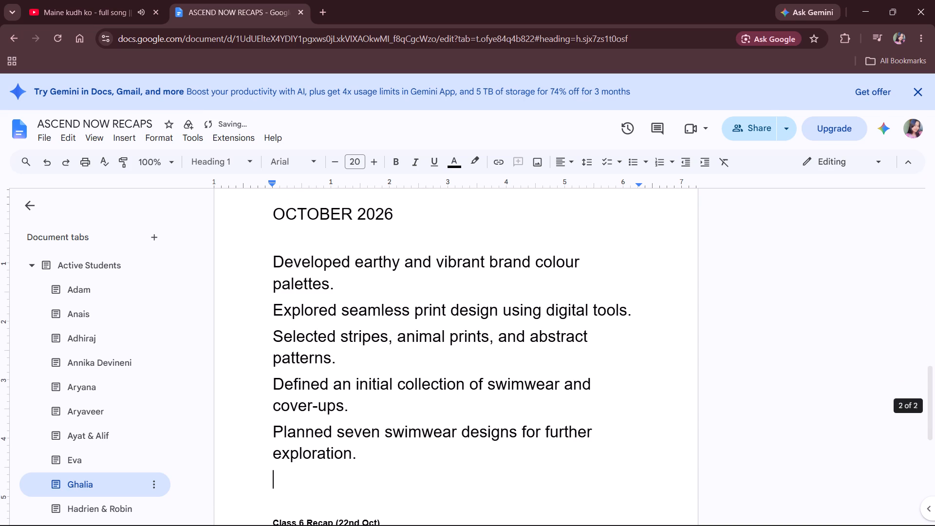
Format the five pasted recap points as a numbered list at font size 11.
{"action": "left_click_drag", "start_coordinate": [358, 458], "coordinate": [253, 259]}
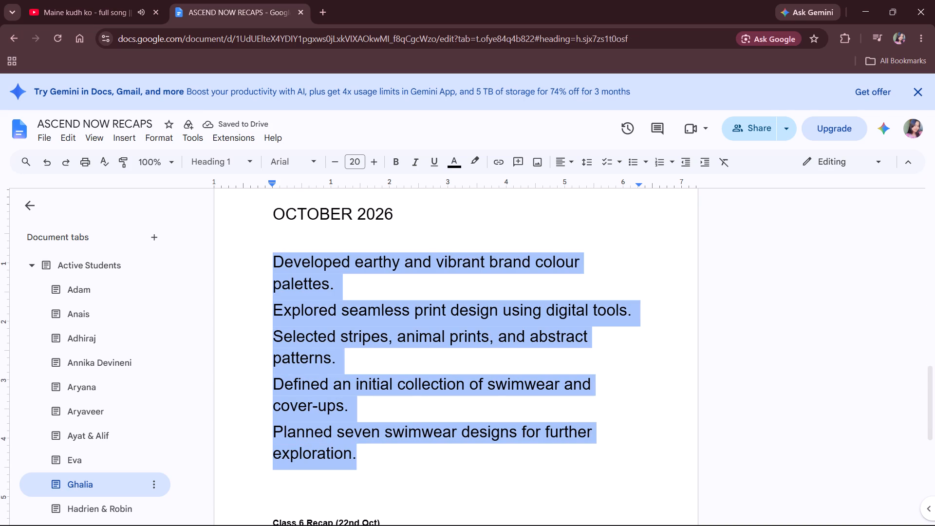
{"action": "left_click", "coordinate": [353, 166]}
{"action": "type", "text": "11"}
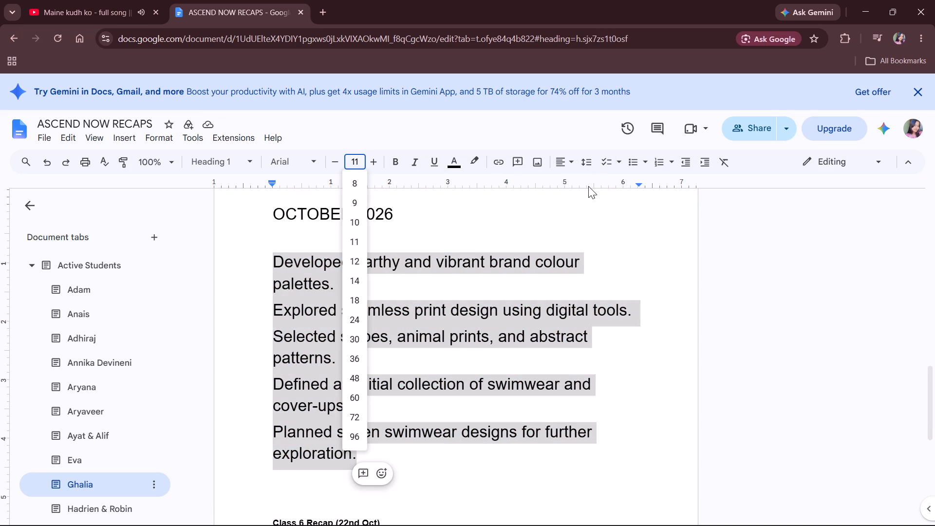
{"action": "left_click", "coordinate": [626, 167]}
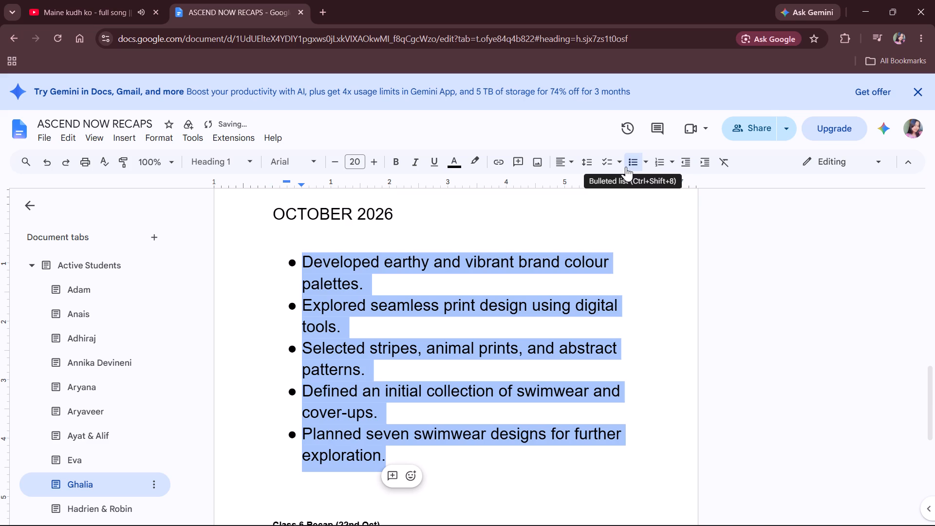
{"action": "left_click", "coordinate": [658, 167]}
{"action": "left_click", "coordinate": [354, 163]}
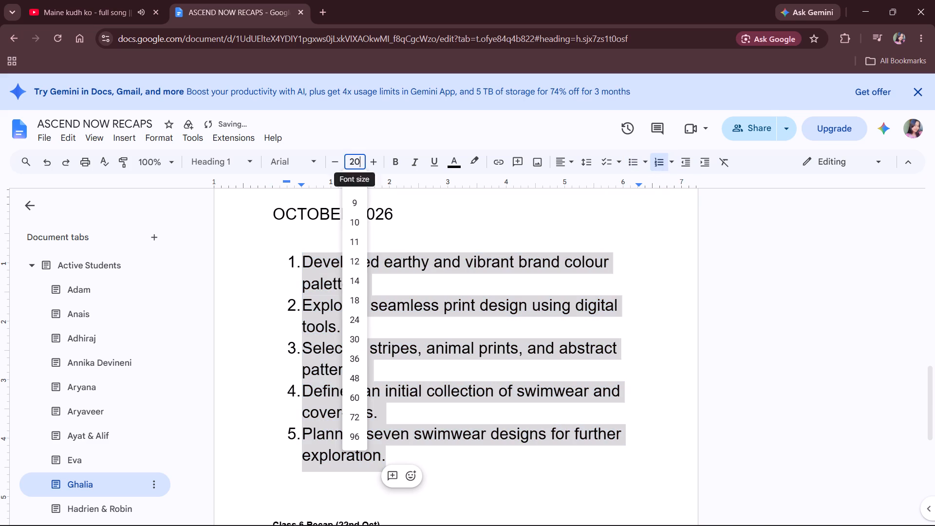
{"action": "type", "text": "11"}
{"action": "key", "text": "Return"}
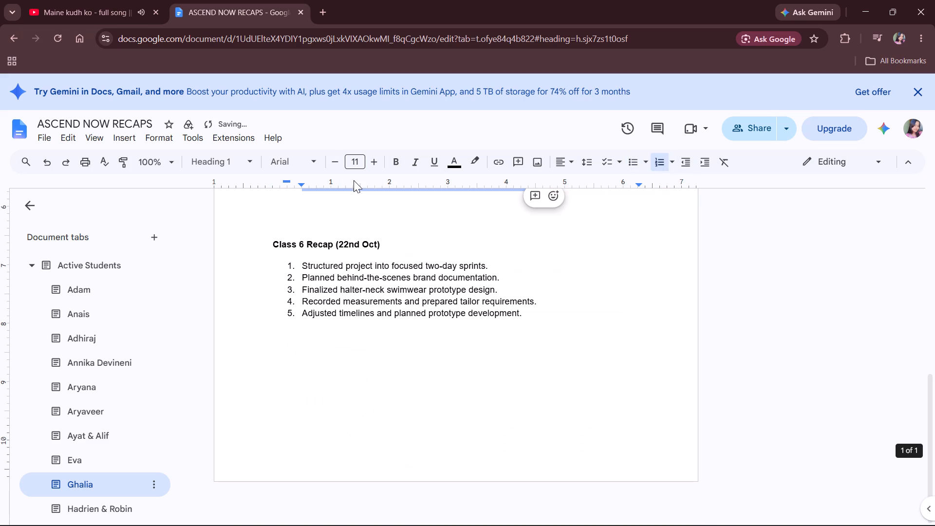
{"action": "scroll", "coordinate": [333, 293], "scroll_direction": "up", "scroll_amount": 2}
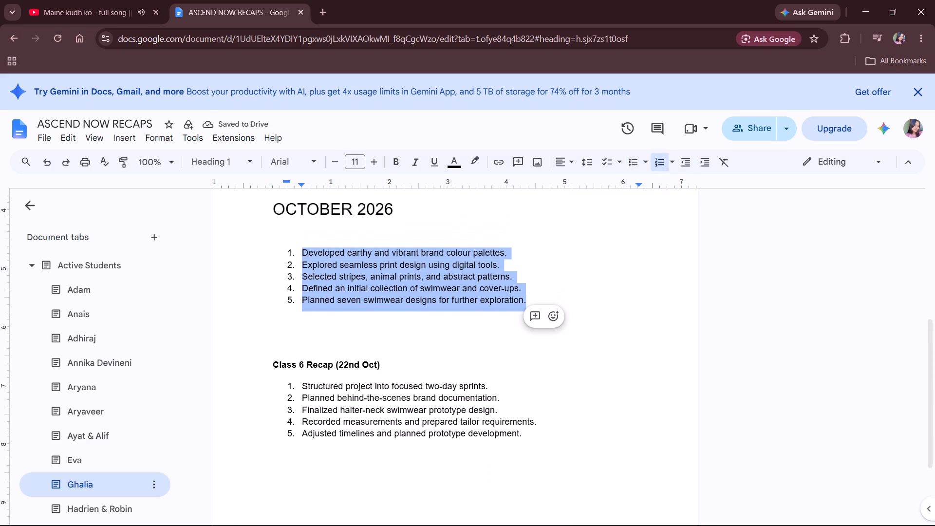
Copy the Class 6 Recap (22nd Oct) heading above the new list, with a blank line between it and OCTOBER 2026.
{"action": "left_click_drag", "start_coordinate": [386, 366], "coordinate": [268, 372]}
{"action": "key", "text": "ctrl+c"}
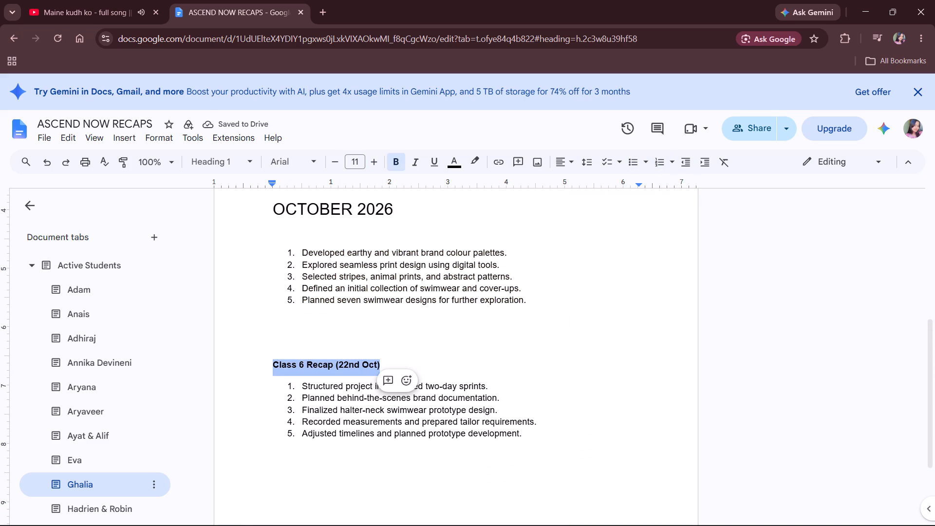
{"action": "left_click", "coordinate": [330, 244]}
{"action": "key", "text": "ctrl+v"}
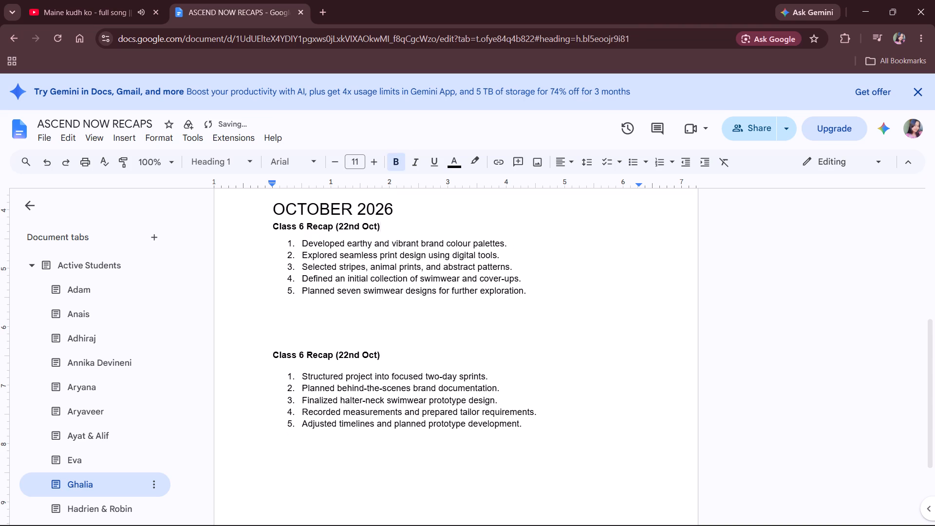
{"action": "left_click", "coordinate": [400, 209]}
{"action": "key", "text": "Return"}
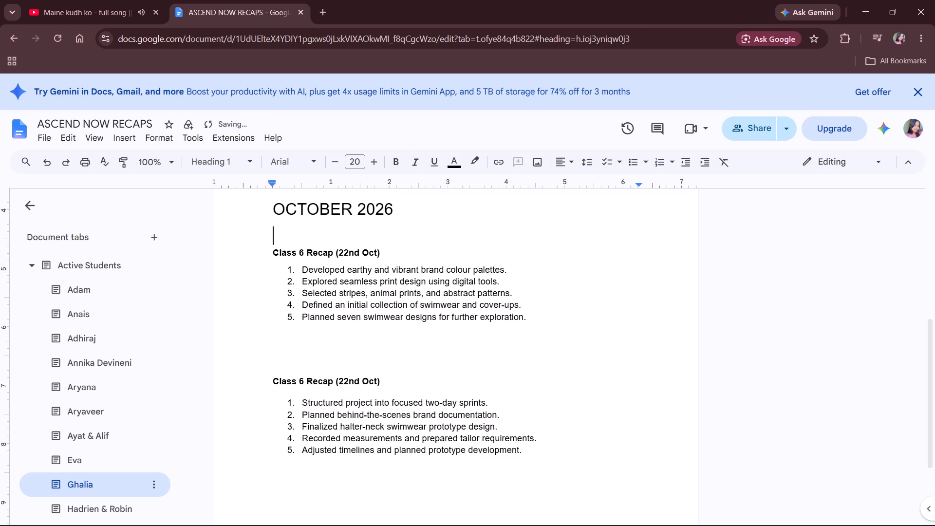
Try to tighten the spacing between the new list and the original Class 6 Recap heading by removing and re-adding line breaks.
{"action": "left_click", "coordinate": [349, 353]}
{"action": "key", "text": "BackSpace"}
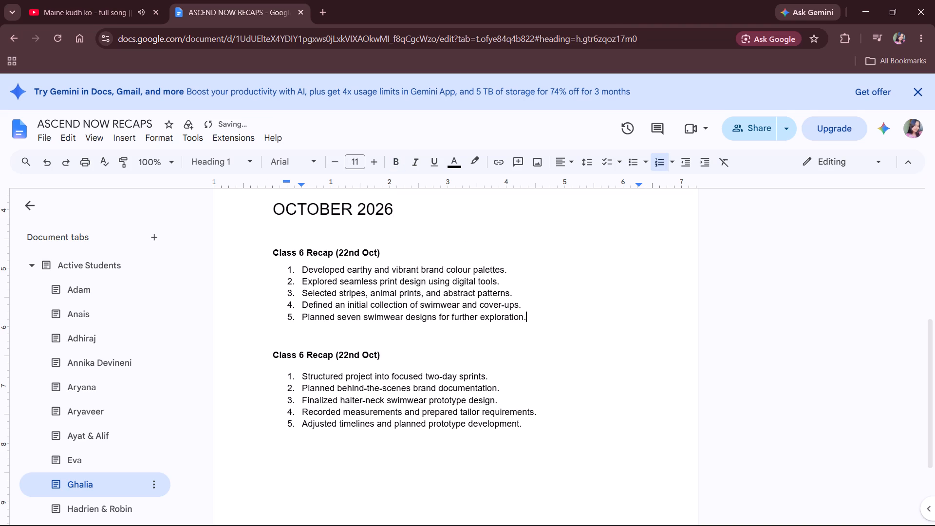
{"action": "left_click", "coordinate": [291, 330]}
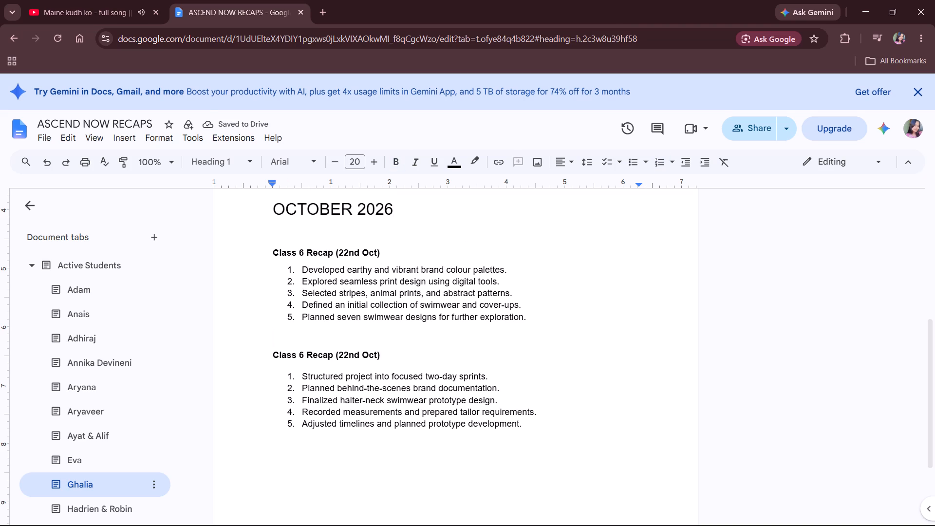
{"action": "key", "text": "BackSpace"}
{"action": "key", "text": "shift+Return"}
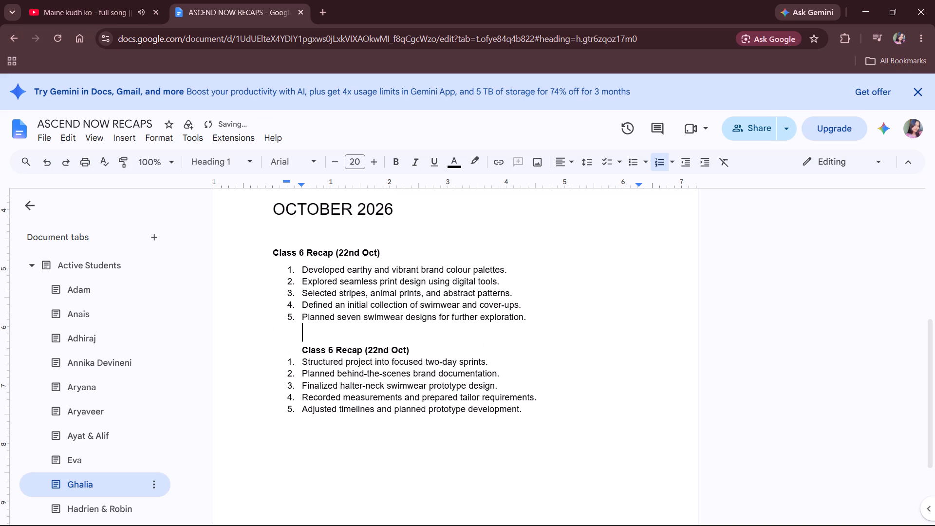
{"action": "key", "text": "Down"}
{"action": "key", "text": "BackSpace"}
{"action": "key", "text": "BackSpace"}
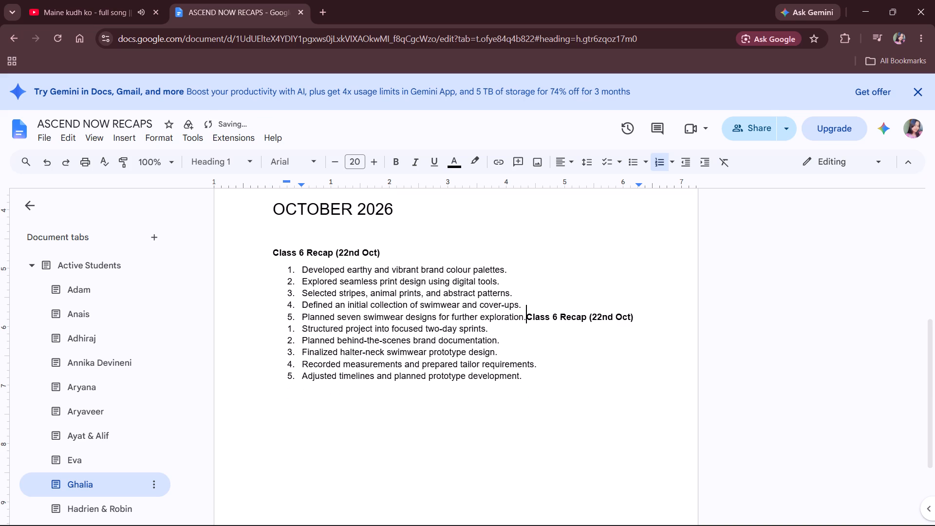
{"action": "key", "text": "Return"}
{"action": "key", "text": "Return"}
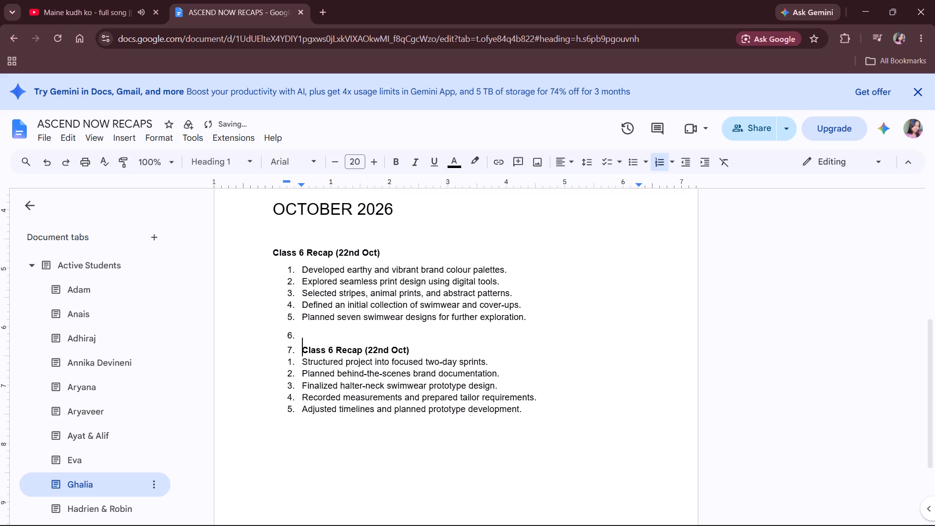
{"action": "key", "text": "BackSpace"}
{"action": "key", "text": "BackSpace"}
{"action": "key", "text": "BackSpace"}
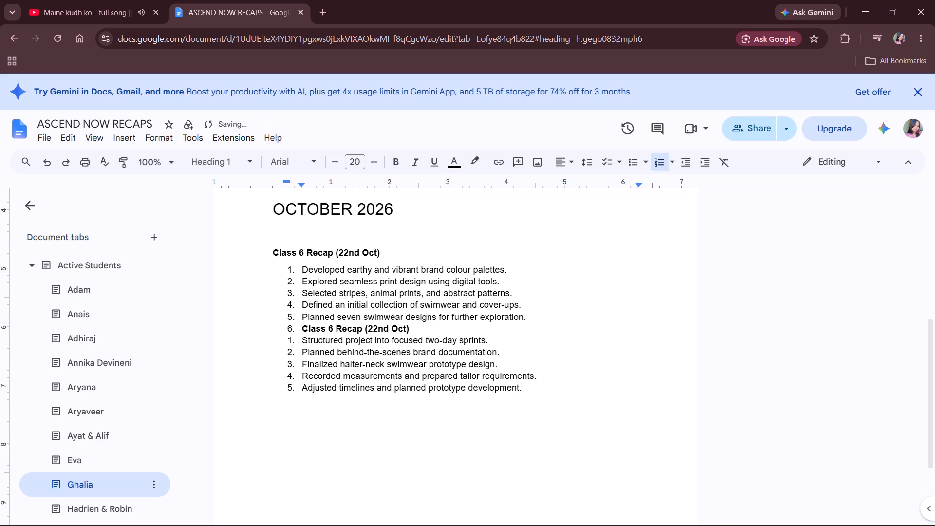
{"action": "key", "text": "ctrl+z"}
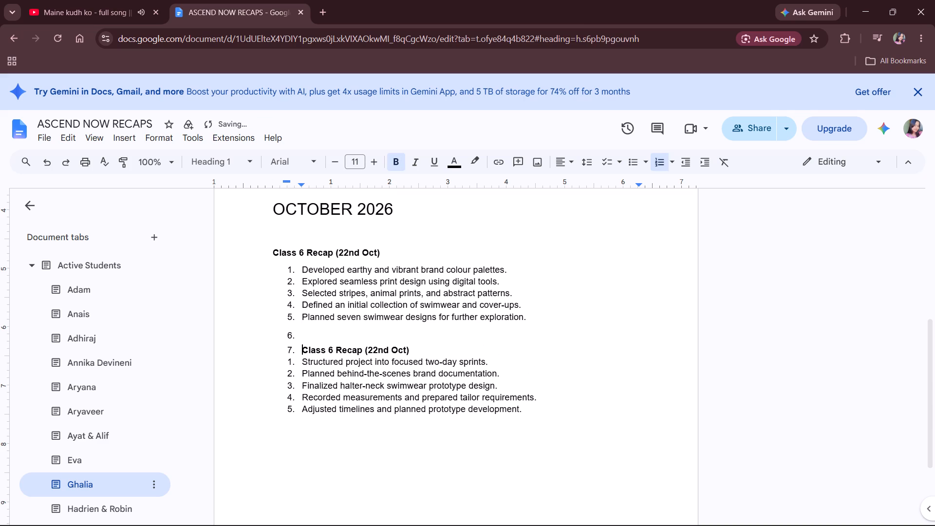
Take the original Class 6 Recap heading out of the numbered list and leave one unnumbered blank line above it.
{"action": "key", "text": "Return"}
{"action": "key", "text": "BackSpace"}
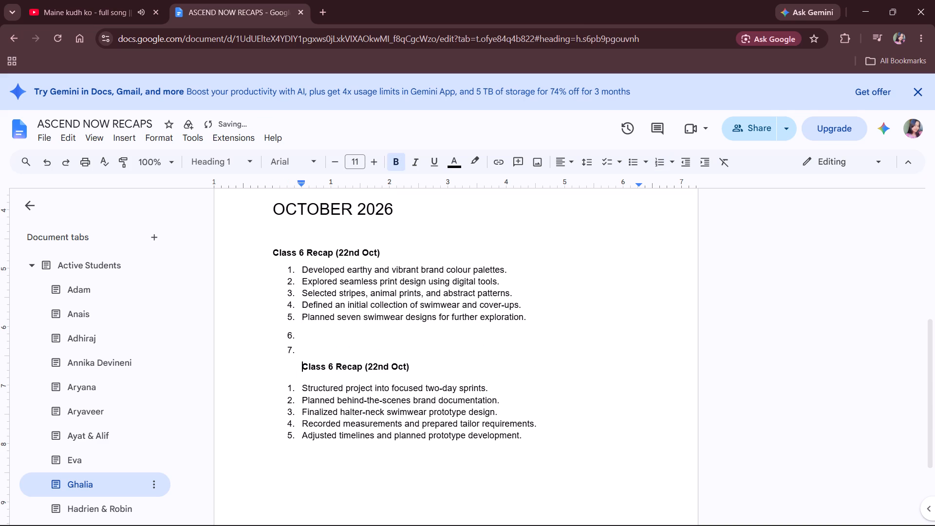
{"action": "key", "text": "BackSpace"}
{"action": "left_click", "coordinate": [300, 351]}
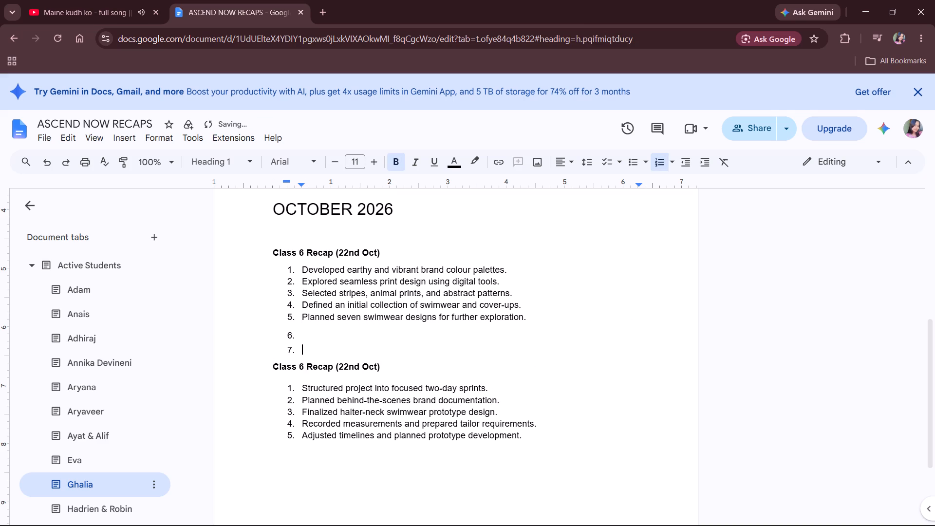
{"action": "key", "text": "BackSpace"}
{"action": "key", "text": "BackSpace"}
{"action": "key", "text": "BackSpace"}
{"action": "key", "text": "BackSpace"}
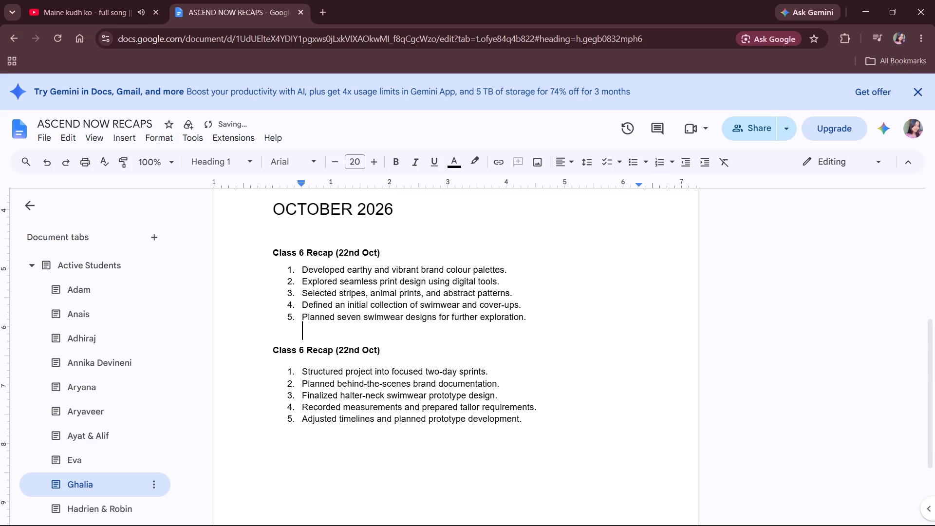
Change the heading above the new list to Class 2 Recap (2nd Oct).
{"action": "left_click", "coordinate": [303, 250]}
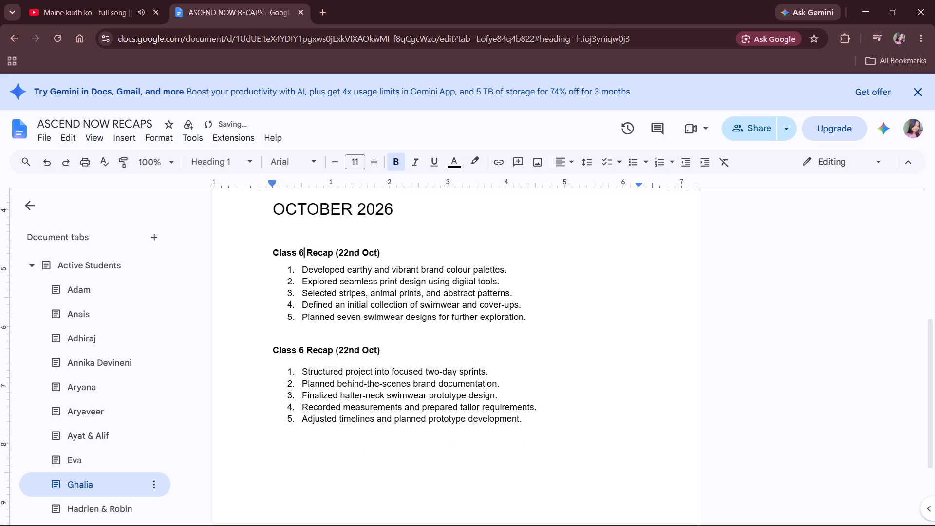
{"action": "key", "text": "BackSpace"}
{"action": "key", "text": "2"}
{"action": "left_click", "coordinate": [346, 253]}
{"action": "key", "text": "BackSpace"}
{"action": "left_click", "coordinate": [511, 338]}
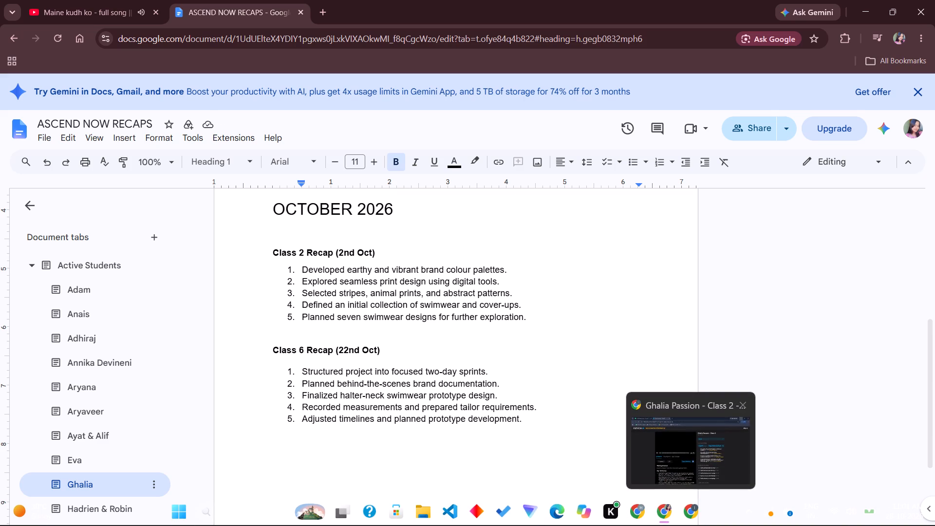
Duplicate the Class 2 Recap (2nd Oct) heading and its five-point list into a new section above Class 6 Recap (22nd Oct).
{"action": "left_click_drag", "start_coordinate": [530, 319], "coordinate": [266, 254]}
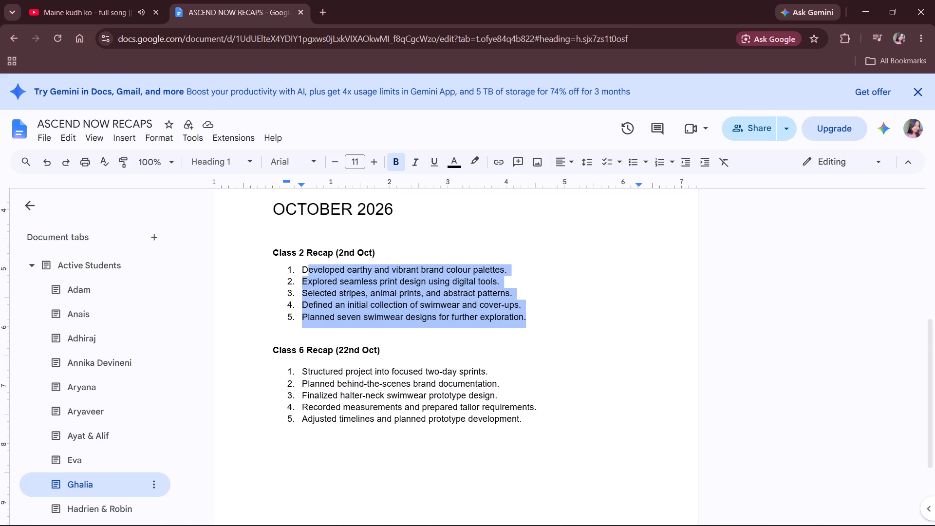
{"action": "left_click_drag", "start_coordinate": [266, 254], "coordinate": [259, 250]}
{"action": "key", "text": "ctrl+c"}
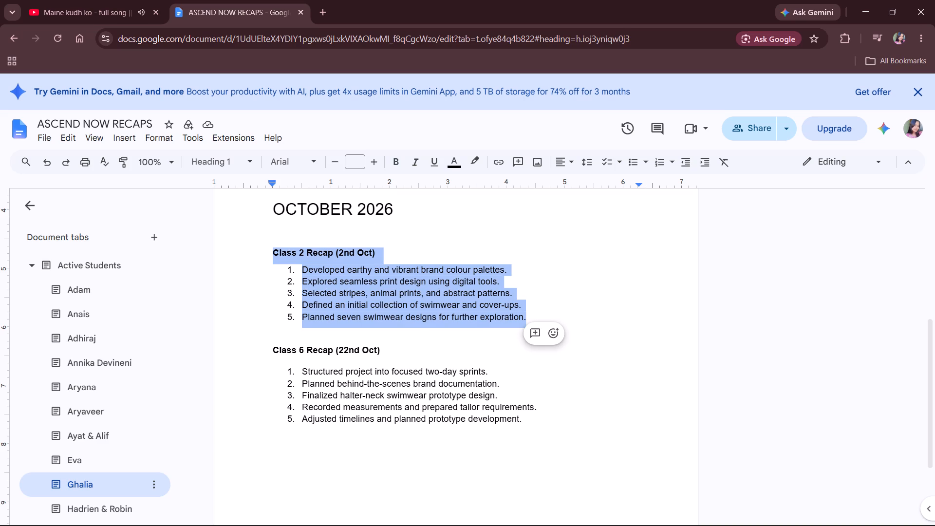
{"action": "left_click", "coordinate": [268, 345]}
{"action": "key", "text": "Return"}
{"action": "key", "text": "Return"}
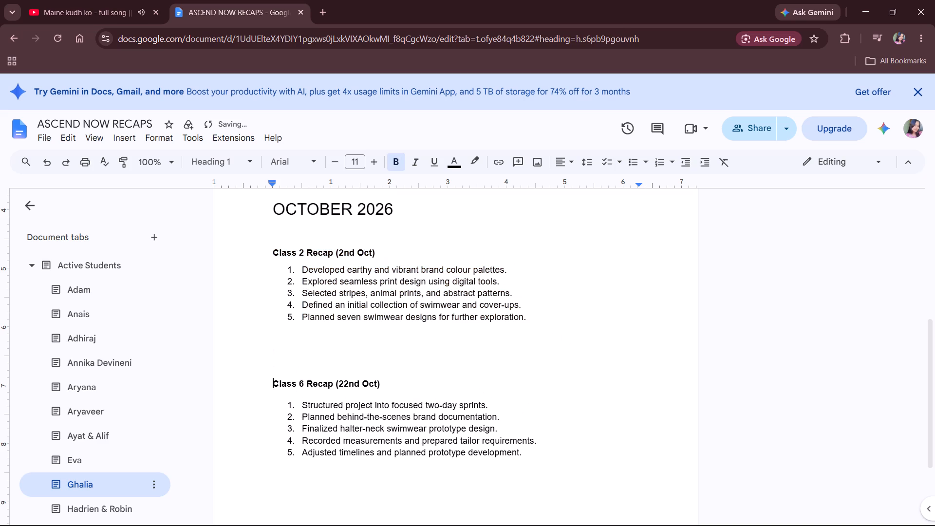
{"action": "key", "text": "Up"}
{"action": "key", "text": "Up"}
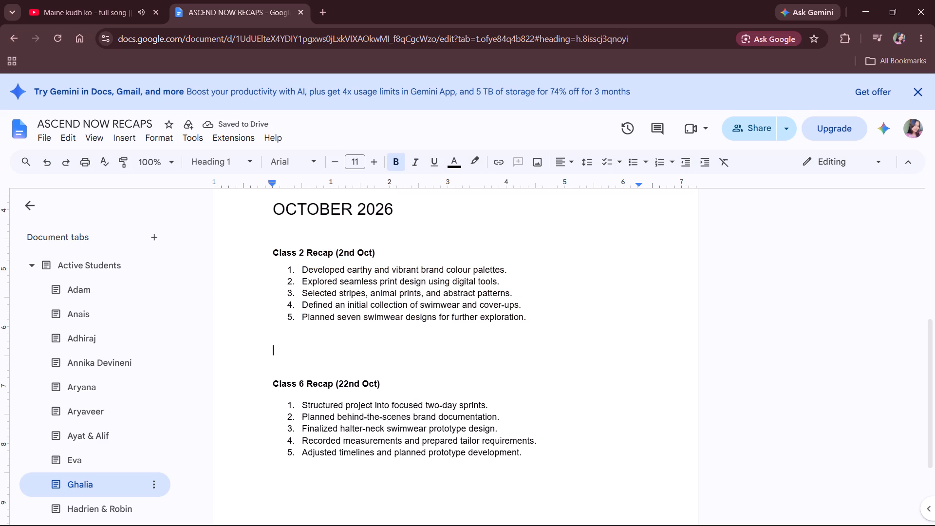
{"action": "key", "text": "ctrl+v"}
{"action": "scroll", "coordinate": [343, 442], "scroll_direction": "down", "scroll_amount": 1}
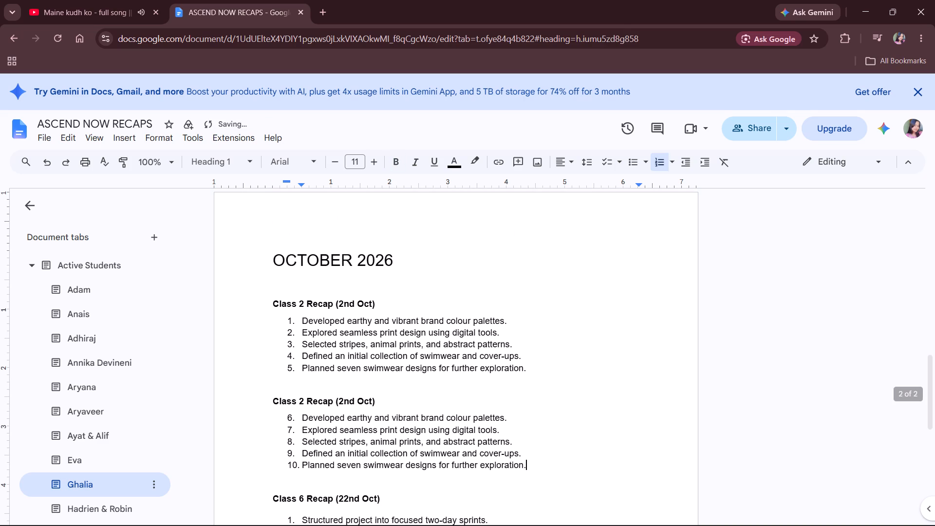
Clear all the points and the leftover list number from the duplicated section, keeping only its heading.
{"action": "left_click_drag", "start_coordinate": [544, 463], "coordinate": [293, 423]}
{"action": "key", "text": "BackSpace"}
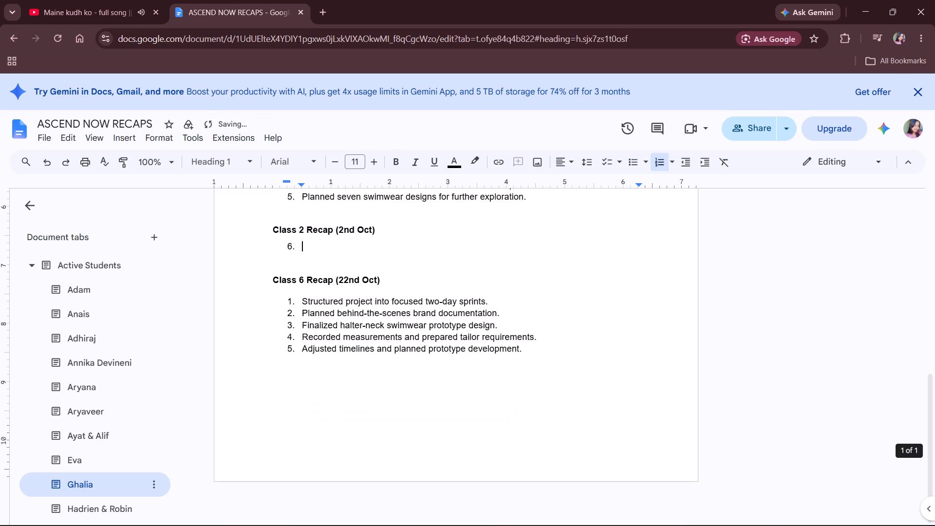
{"action": "key", "text": "BackSpace"}
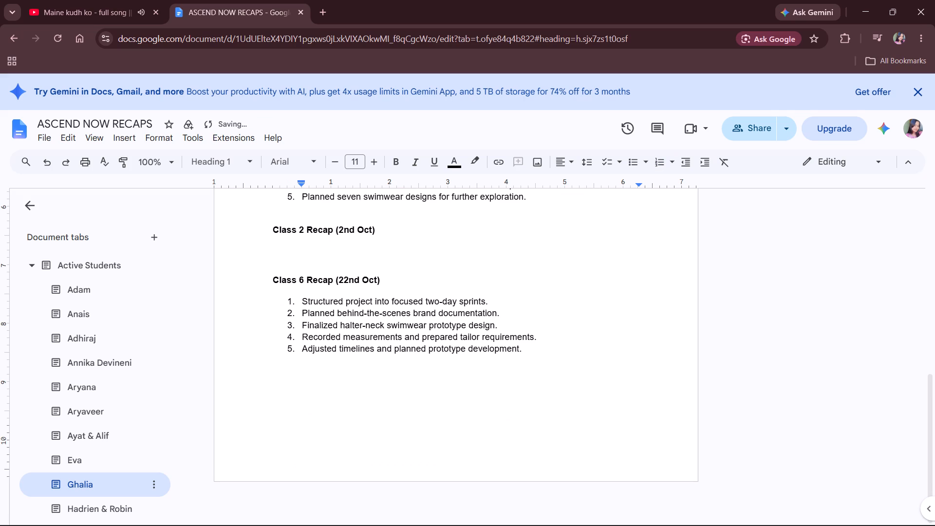
Change the class number in the duplicated heading to 3.
{"action": "left_click", "coordinate": [301, 227]}
{"action": "key", "text": "Right"}
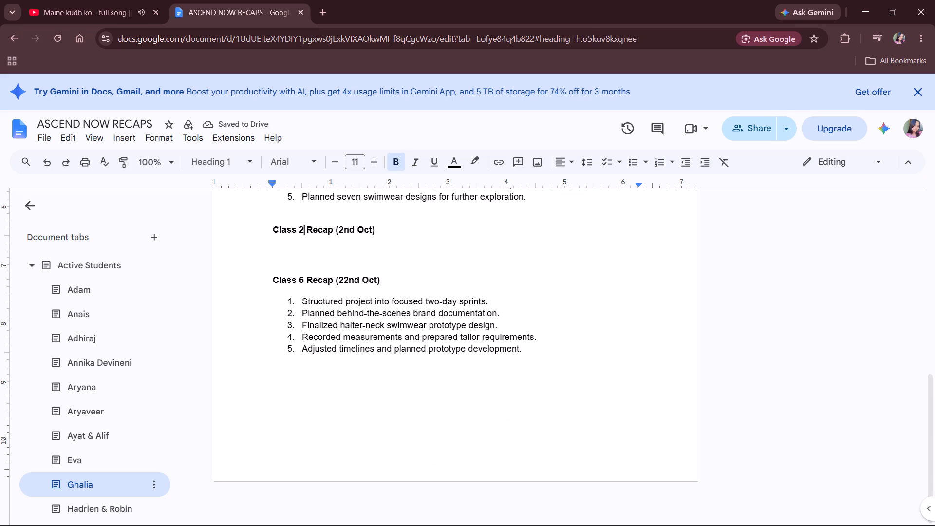
{"action": "key", "text": "BackSpace"}
{"action": "key", "text": "3"}
Close the Class 2 Fathom page and open Ghalia's 05/10/2026 recording link from the session log.
{"action": "left_click", "coordinate": [863, 19]}
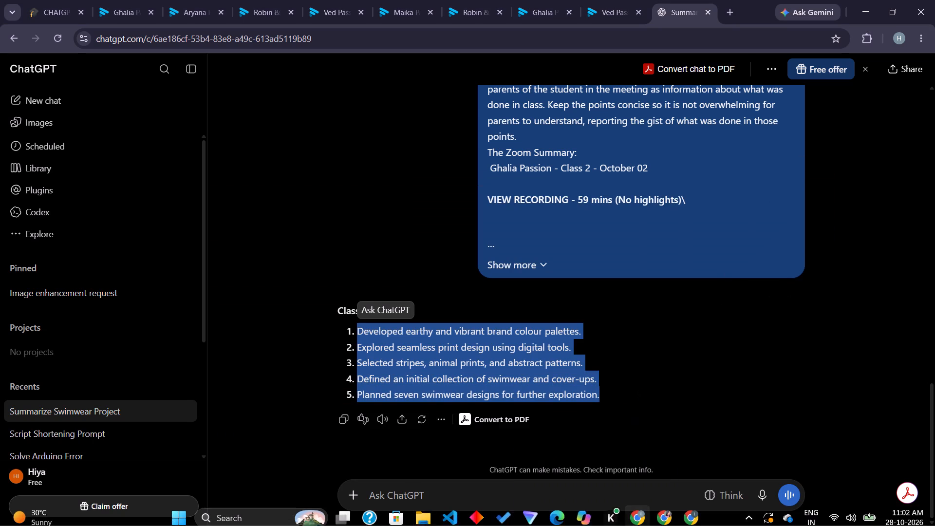
{"action": "left_click", "coordinate": [695, 525]}
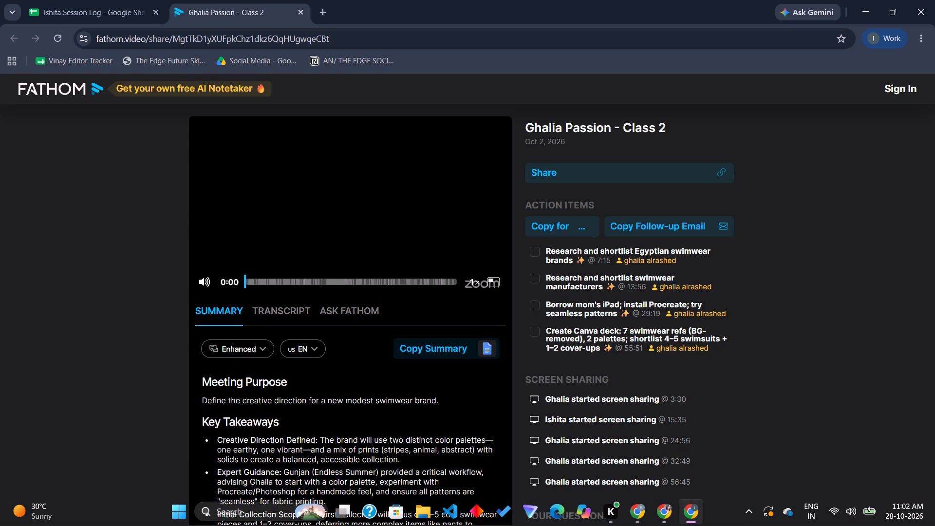
{"action": "left_click", "coordinate": [302, 17]}
{"action": "scroll", "coordinate": [230, 224], "scroll_direction": "right", "scroll_amount": 1}
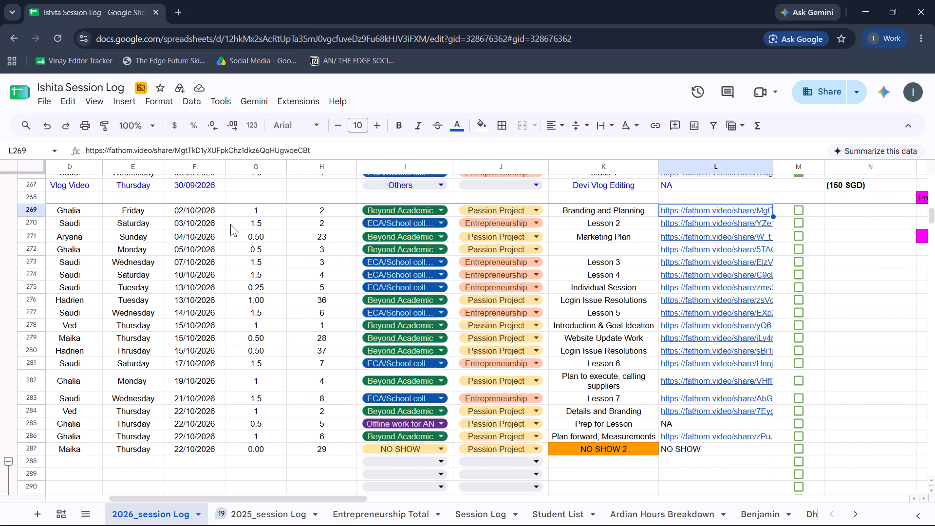
{"action": "scroll", "coordinate": [230, 224], "scroll_direction": "right", "scroll_amount": 1}
{"action": "left_click", "coordinate": [147, 251]}
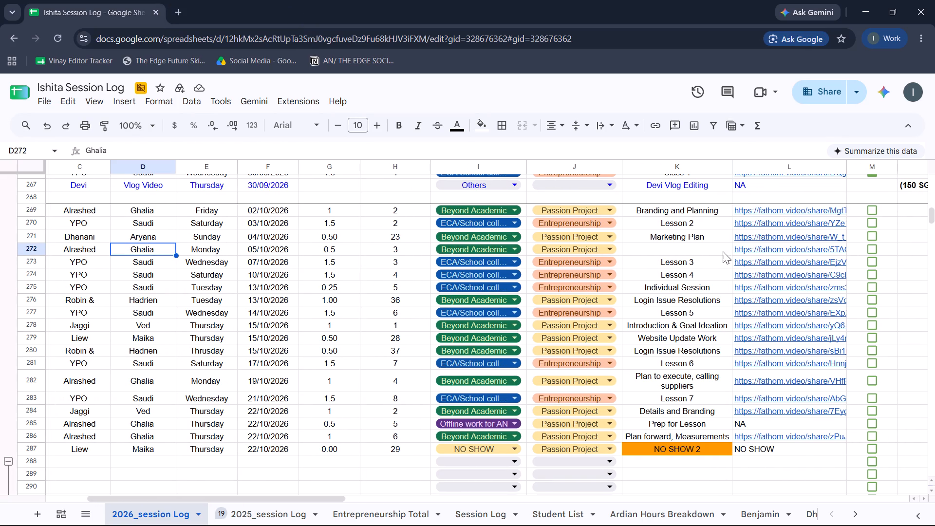
{"action": "left_click", "coordinate": [741, 251]}
{"action": "left_click", "coordinate": [736, 276]}
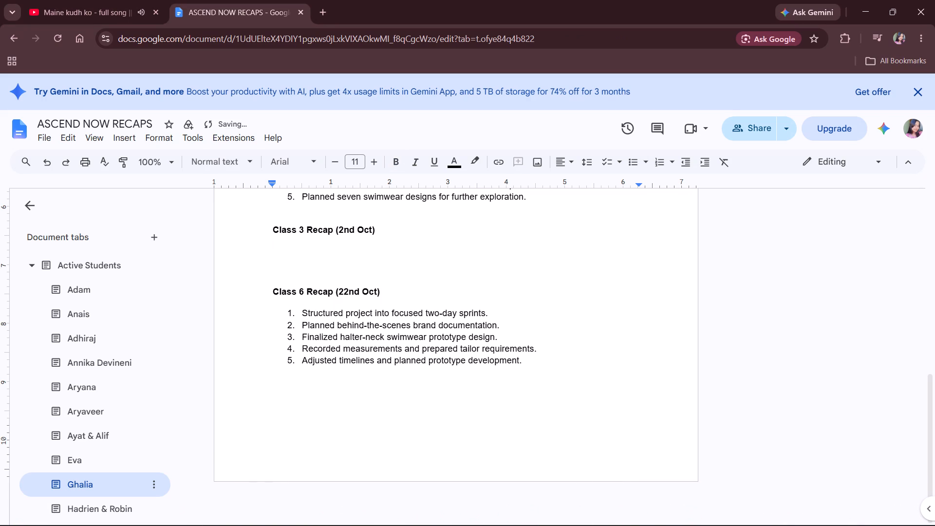
{"action": "key", "text": "ctrl+v"}
Format the five pasted Class 3 recap points as a numbered list.
{"action": "left_click_drag", "start_coordinate": [515, 298], "coordinate": [259, 235]}
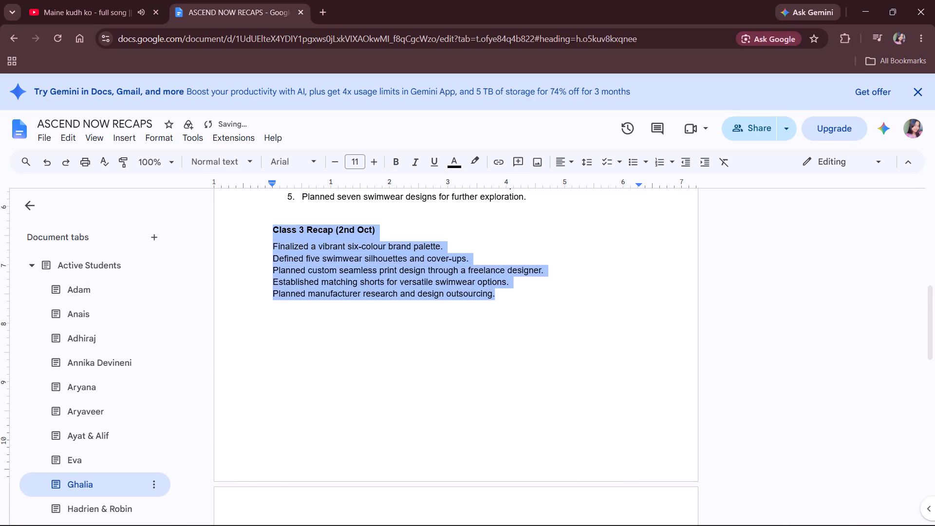
{"action": "left_click_drag", "start_coordinate": [259, 235], "coordinate": [267, 249]}
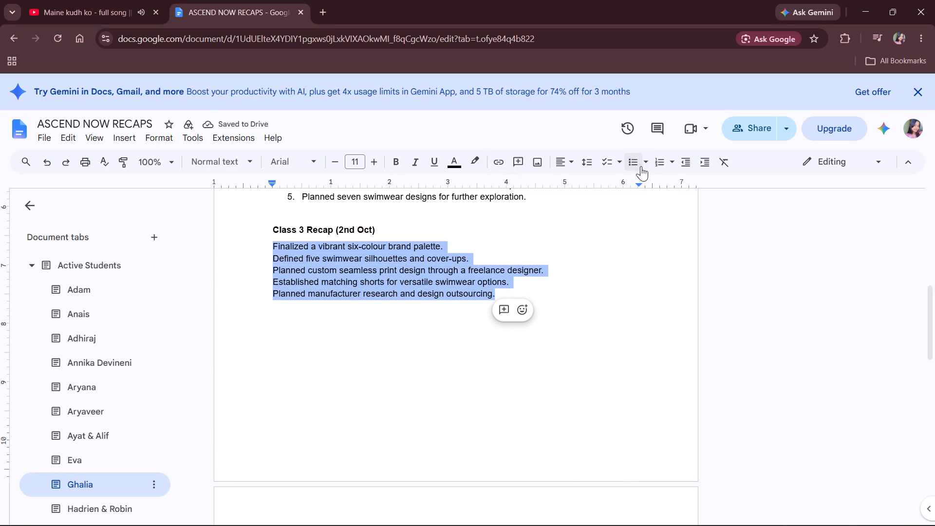
{"action": "left_click", "coordinate": [657, 166]}
{"action": "left_click", "coordinate": [435, 326]}
{"action": "left_click", "coordinate": [349, 387]}
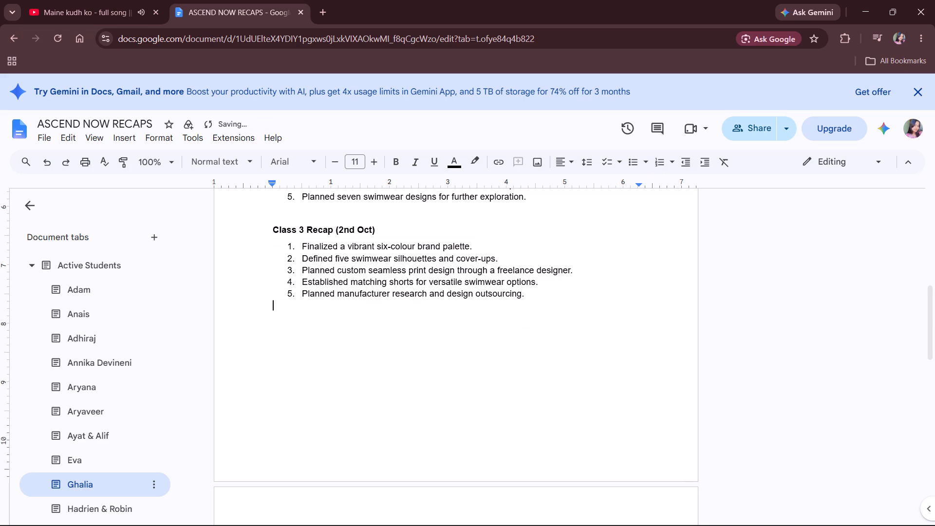
Remove the old spacing above the Class 6 Recap heading and insert four unnumbered blank lines after the Class 3 list.
{"action": "scroll", "coordinate": [349, 387], "scroll_direction": "down", "scroll_amount": 3}
{"action": "left_click", "coordinate": [275, 423]}
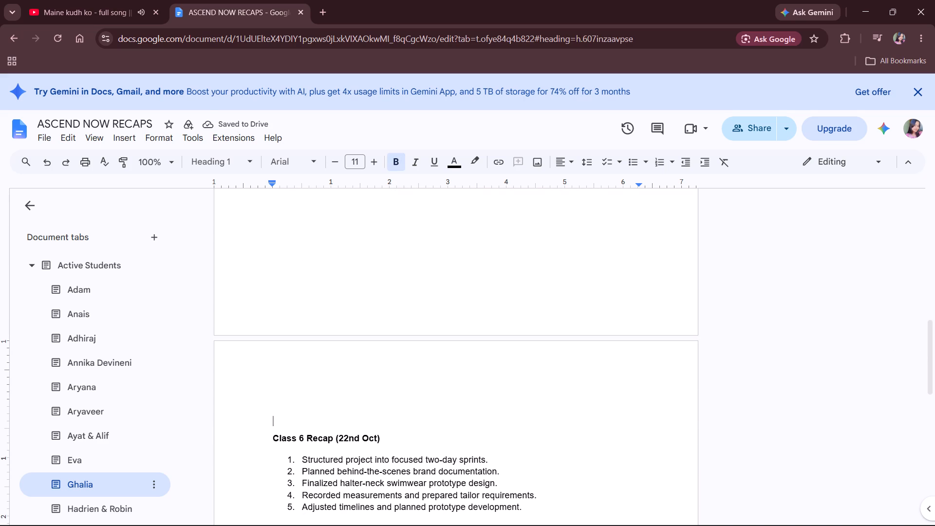
{"action": "key", "text": "BackSpace"}
{"action": "key", "text": "BackSpace"}
{"action": "key", "text": "BackSpace"}
{"action": "key", "text": "BackSpace"}
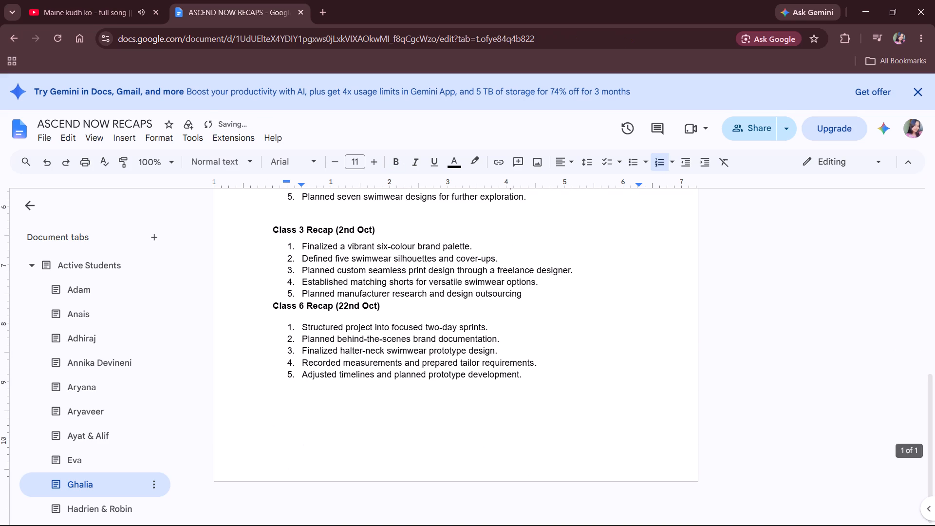
{"action": "key", "text": "Return"}
{"action": "key", "text": "BackSpace"}
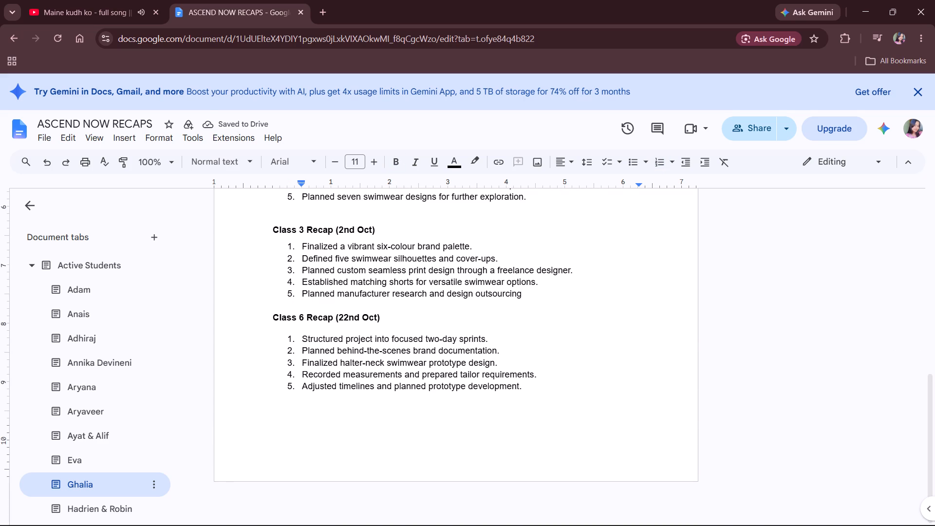
{"action": "key", "text": "Return"}
{"action": "key", "text": "Return"}
{"action": "key", "text": "Return"}
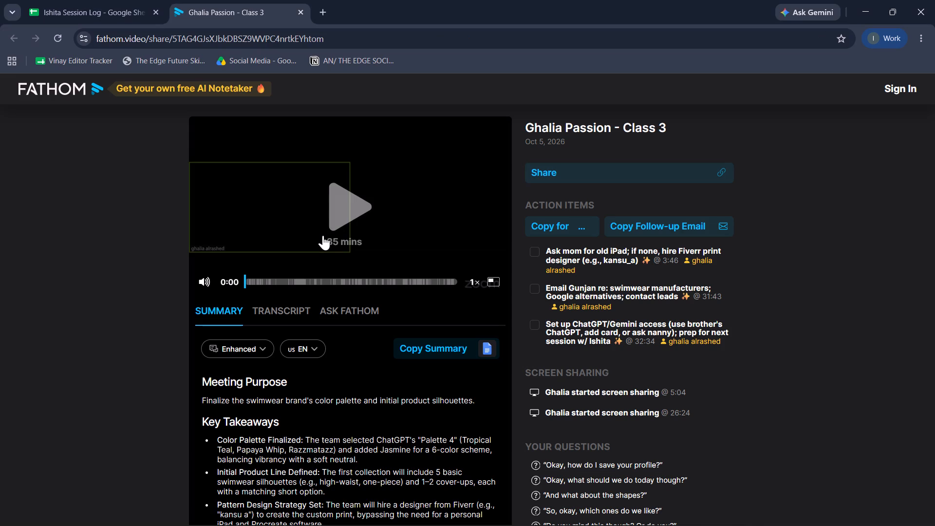
Check the session date on the Class 3 Fathom page and return to the ASCEND NOW RECAPS document.
{"action": "left_click", "coordinate": [867, 10]}
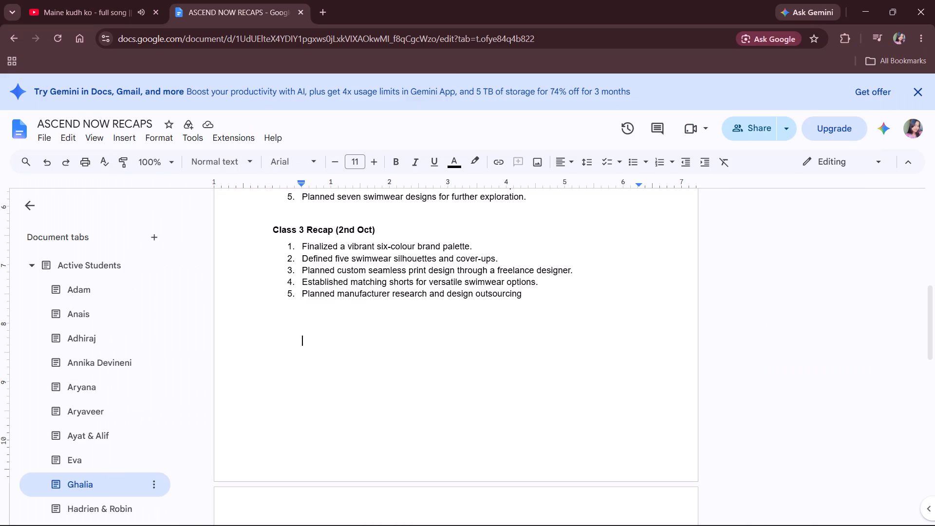
Change the date in the Class 3 Recap heading to 5th Oct.
{"action": "left_click", "coordinate": [354, 231]}
{"action": "key", "text": "BackSpace"}
{"action": "key", "text": "BackSpace"}
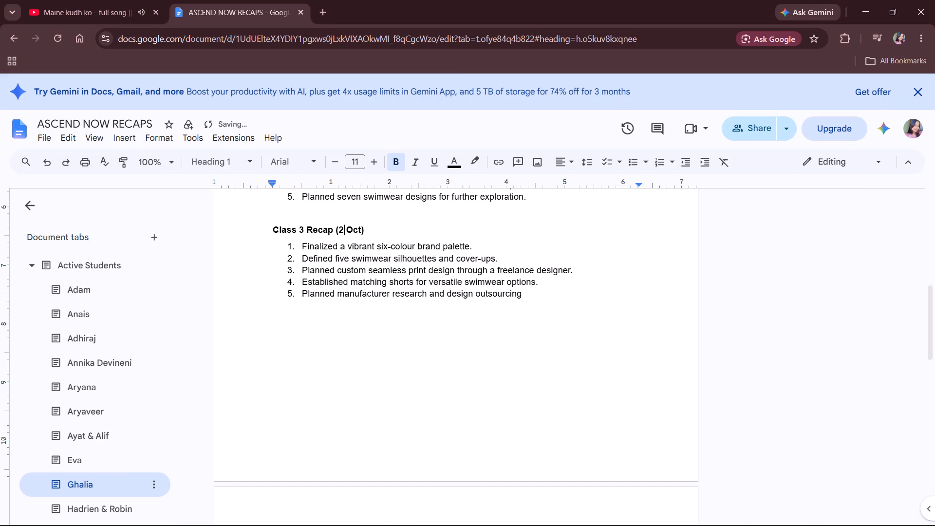
{"action": "key", "text": "BackSpace"}
{"action": "key", "text": "5"}
{"action": "type", "text": "tyh"}
{"action": "key", "text": "BackSpace"}
{"action": "key", "text": "BackSpace"}
{"action": "key", "text": "h"}
Copy the Class 3 Recap (5th Oct) heading.
{"action": "left_click_drag", "start_coordinate": [377, 225], "coordinate": [252, 227]}
{"action": "key", "text": "ctrl+c"}
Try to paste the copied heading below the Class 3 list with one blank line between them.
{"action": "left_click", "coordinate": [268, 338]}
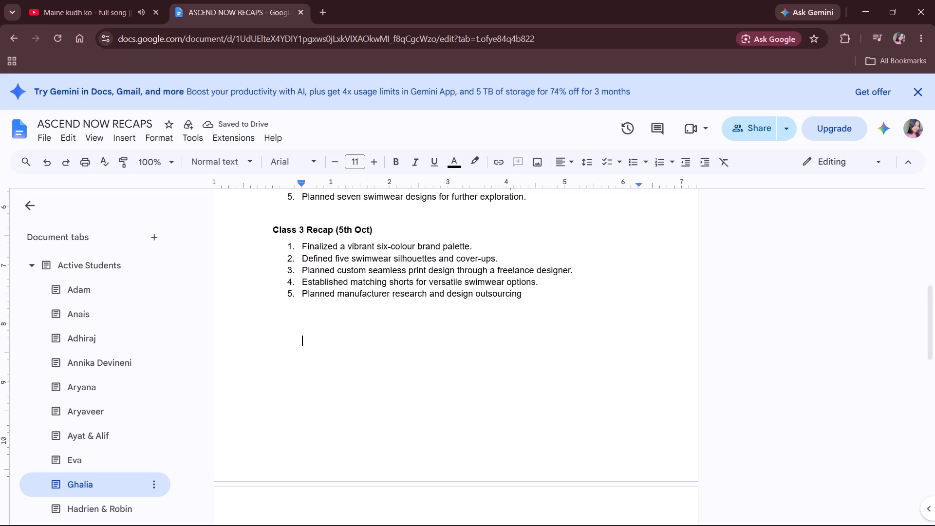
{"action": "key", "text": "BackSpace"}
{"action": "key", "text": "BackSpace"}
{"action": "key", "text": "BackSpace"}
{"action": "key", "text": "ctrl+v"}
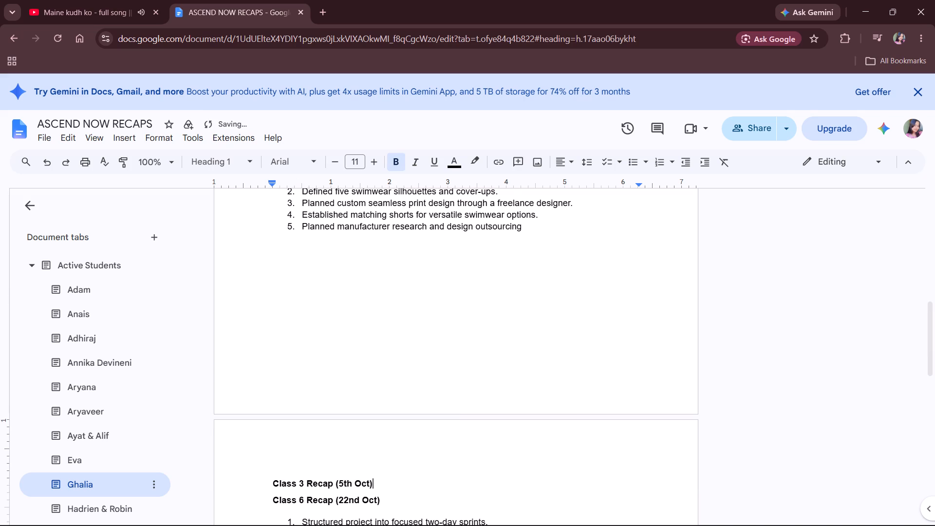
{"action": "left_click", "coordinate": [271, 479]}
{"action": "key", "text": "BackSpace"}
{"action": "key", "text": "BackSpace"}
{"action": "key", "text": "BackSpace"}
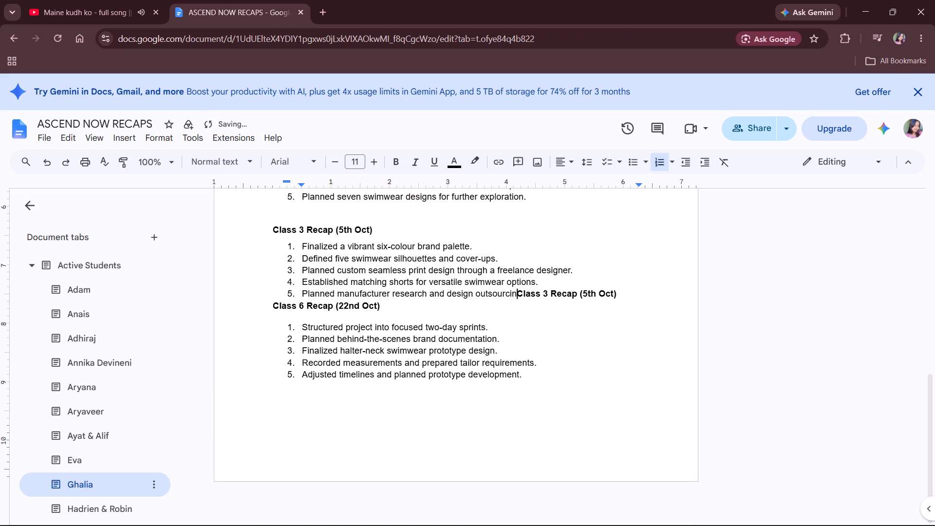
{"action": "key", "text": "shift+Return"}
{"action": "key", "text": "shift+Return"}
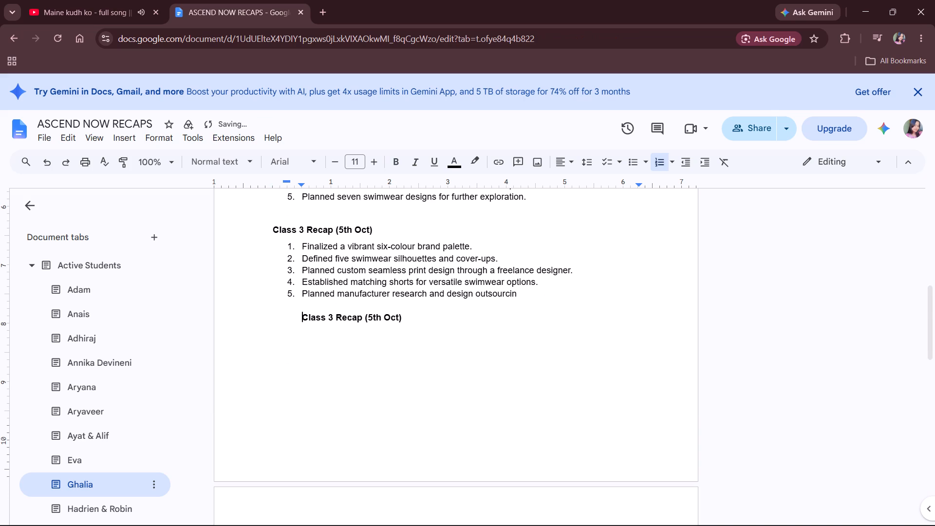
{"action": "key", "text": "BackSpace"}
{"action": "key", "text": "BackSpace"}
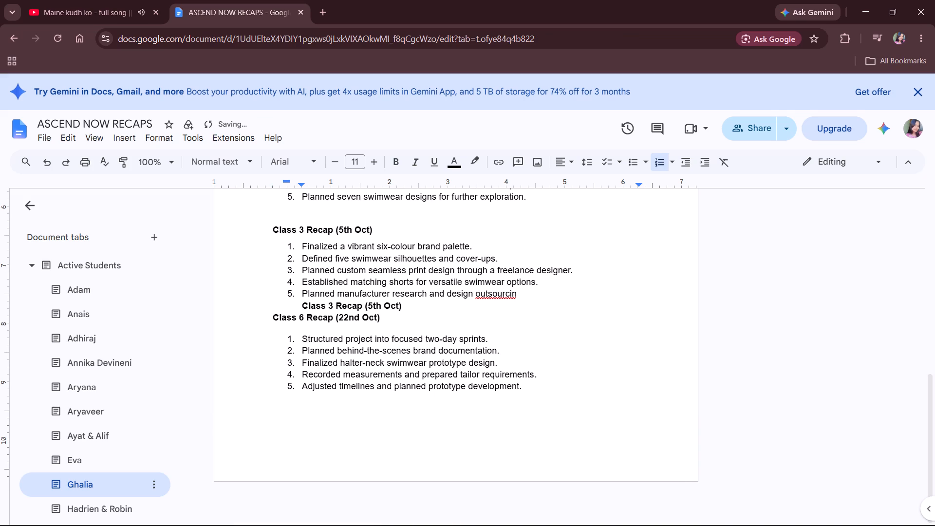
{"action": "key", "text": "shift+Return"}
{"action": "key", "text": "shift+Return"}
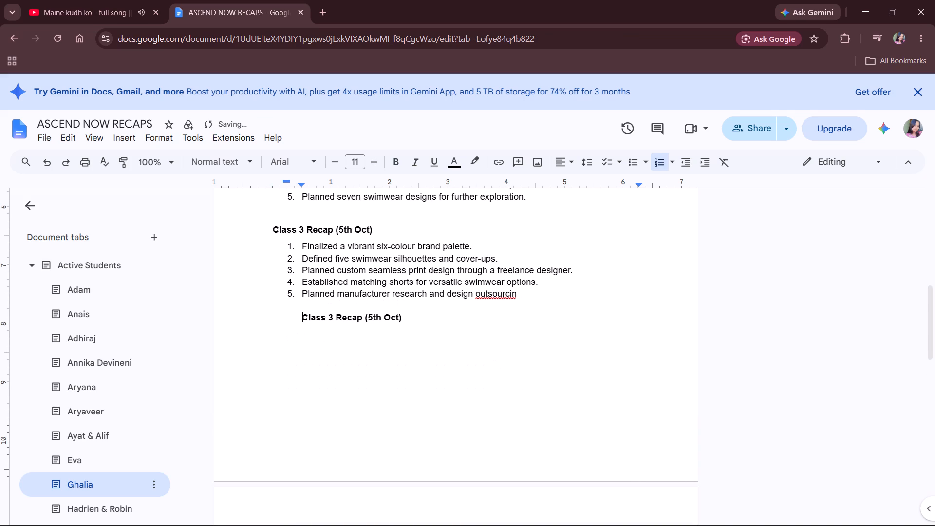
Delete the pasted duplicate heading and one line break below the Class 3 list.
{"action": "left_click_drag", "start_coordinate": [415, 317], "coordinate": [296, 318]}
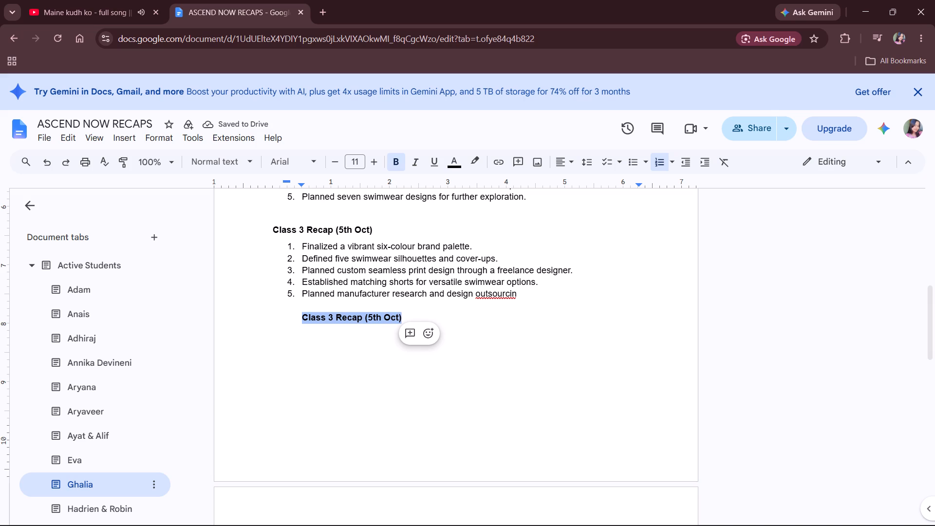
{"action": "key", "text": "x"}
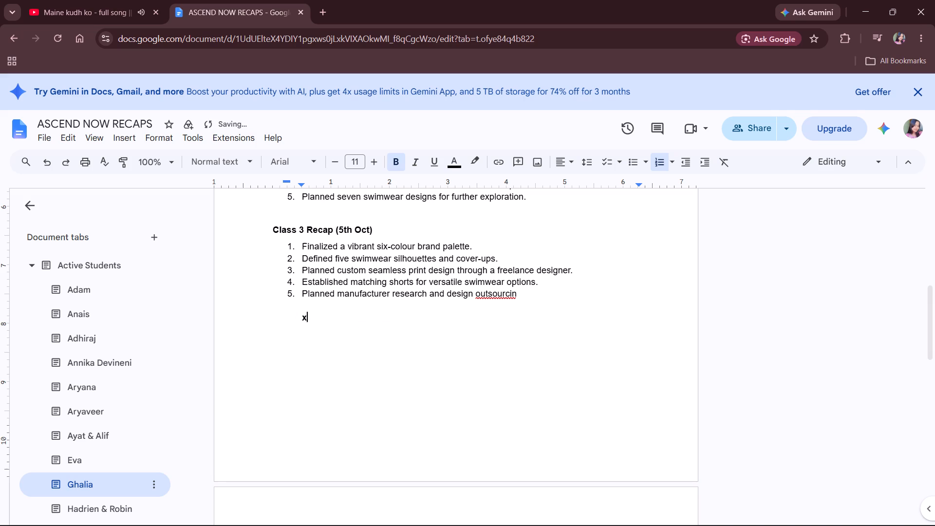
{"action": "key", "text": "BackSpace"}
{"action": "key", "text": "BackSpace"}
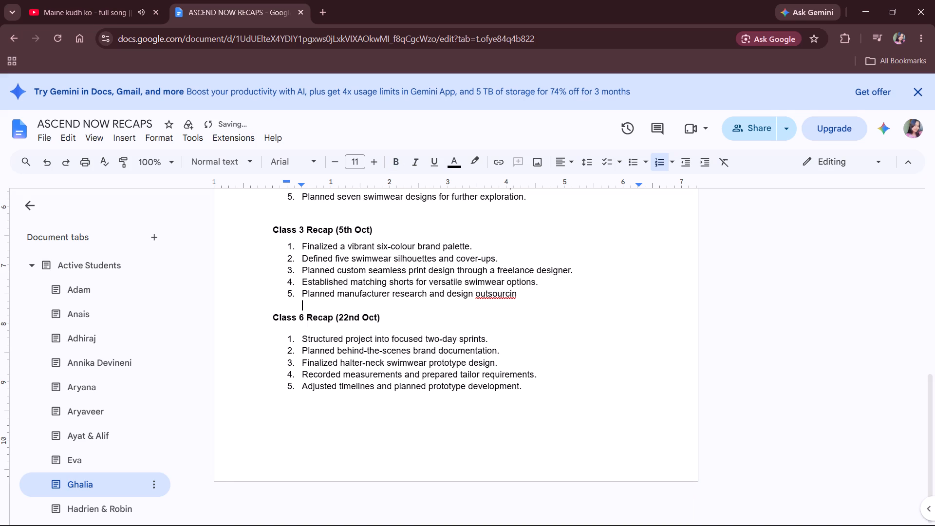
Paste the copied Class 3 heading on a new line above the Class 6 Recap heading, followed by three line breaks.
{"action": "left_click", "coordinate": [272, 316]}
{"action": "key", "text": "shift+Return"}
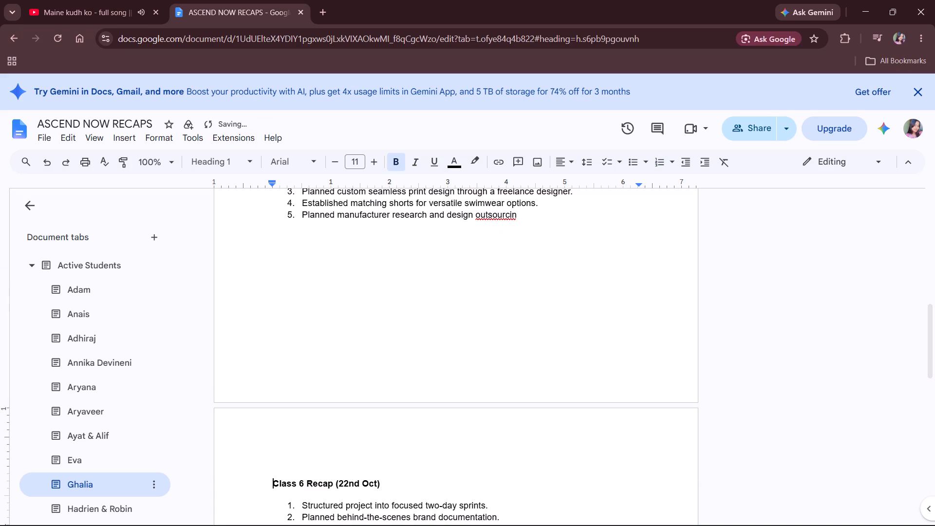
{"action": "key", "text": "Up"}
{"action": "key", "text": "Up"}
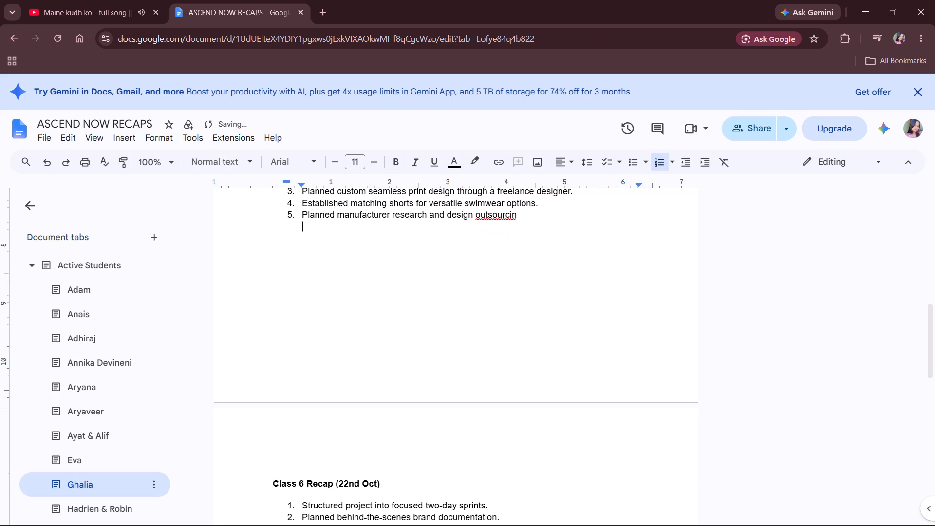
{"action": "key", "text": "Down"}
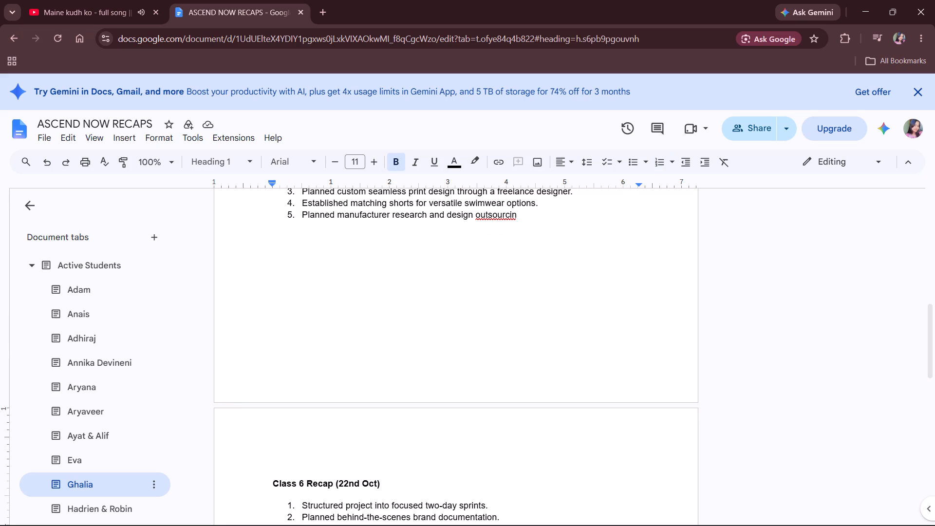
{"action": "key", "text": "ctrl+v"}
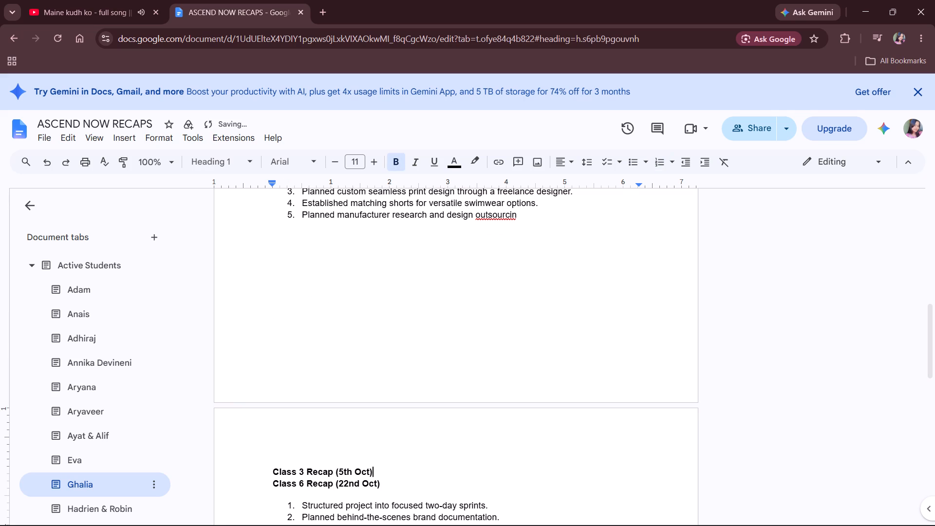
{"action": "key", "text": "shift+Return"}
{"action": "key", "text": "shift+Return"}
{"action": "key", "text": "shift+Return"}
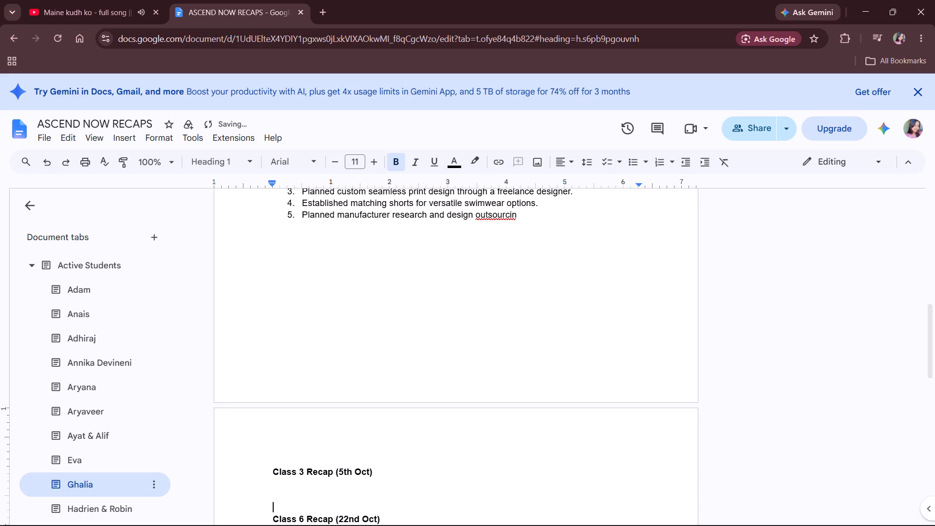
Renumber the pasted heading above Class 6 Recap as Class 4.
{"action": "scroll", "coordinate": [415, 462], "scroll_direction": "down", "scroll_amount": 1}
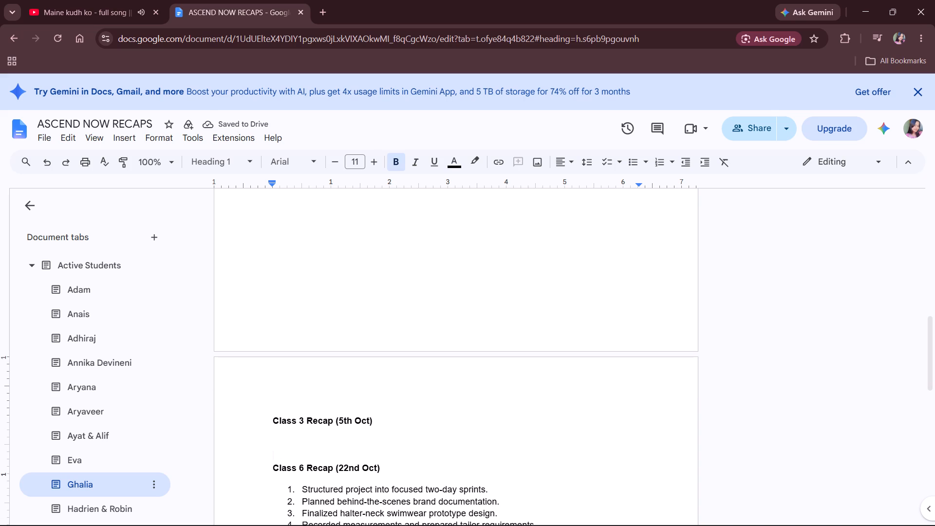
{"action": "left_click", "coordinate": [303, 423]}
{"action": "key", "text": "BackSpace"}
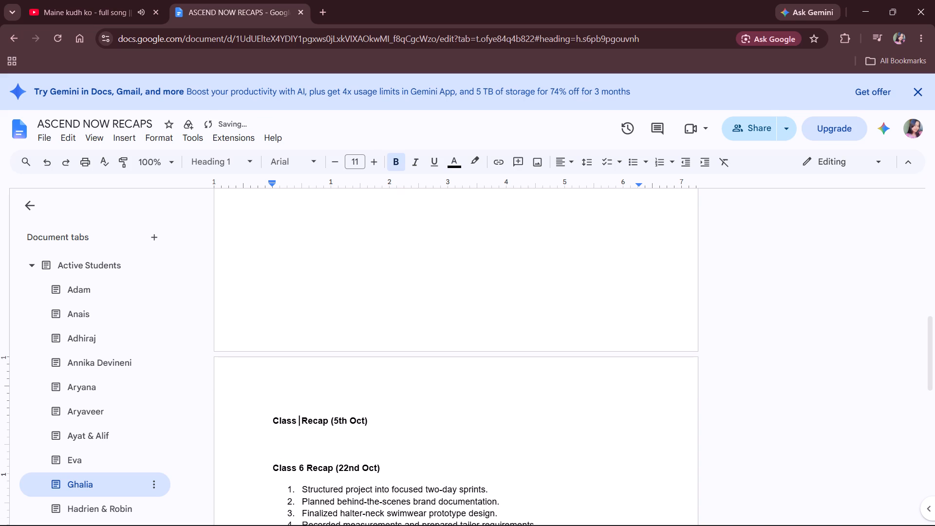
{"action": "key", "text": "4"}
Paste another copy of the heading on a new line under the Class 4 heading and renumber it as Class 5.
{"action": "left_click", "coordinate": [395, 419]}
{"action": "key", "text": "shift+Return"}
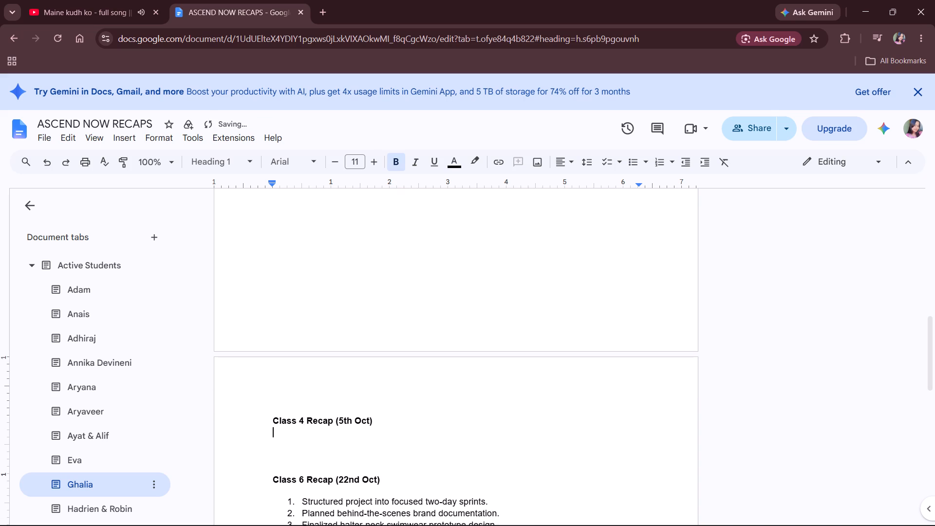
{"action": "key", "text": "ctrl+v"}
{"action": "left_click", "coordinate": [303, 431]}
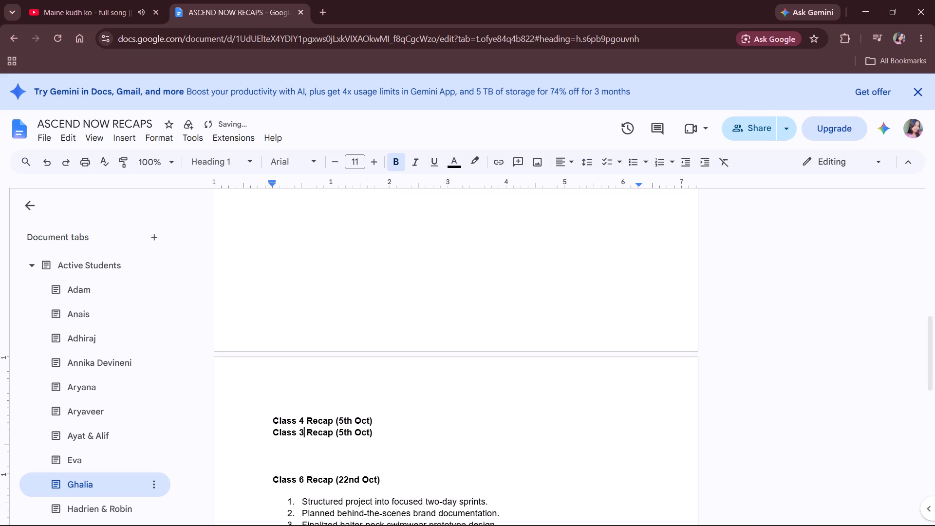
{"action": "key", "text": "BackSpace"}
{"action": "key", "text": "5"}
Check Ghalia's October session numbers and dates in the session log against the recap headings, and return to ASCEND NOW RECAPS.
{"action": "left_click", "coordinate": [685, 518]}
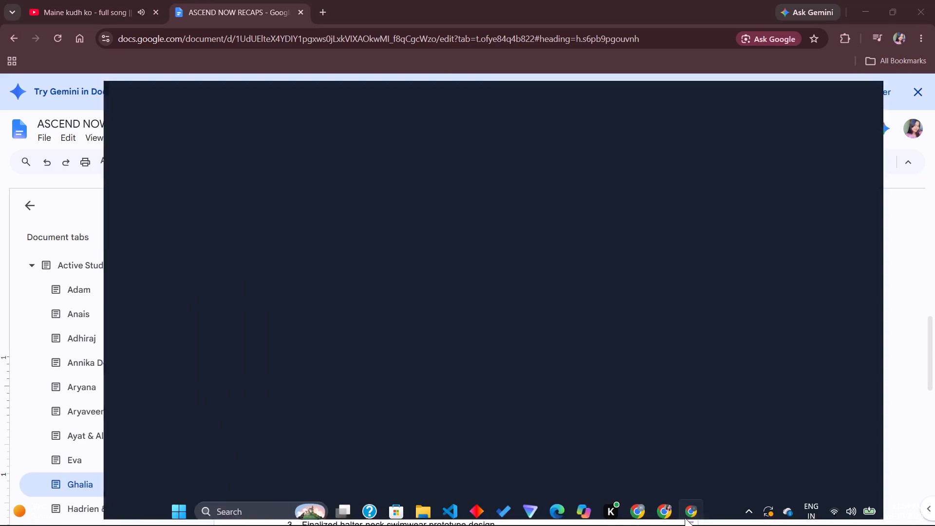
{"action": "left_click", "coordinate": [53, 5]}
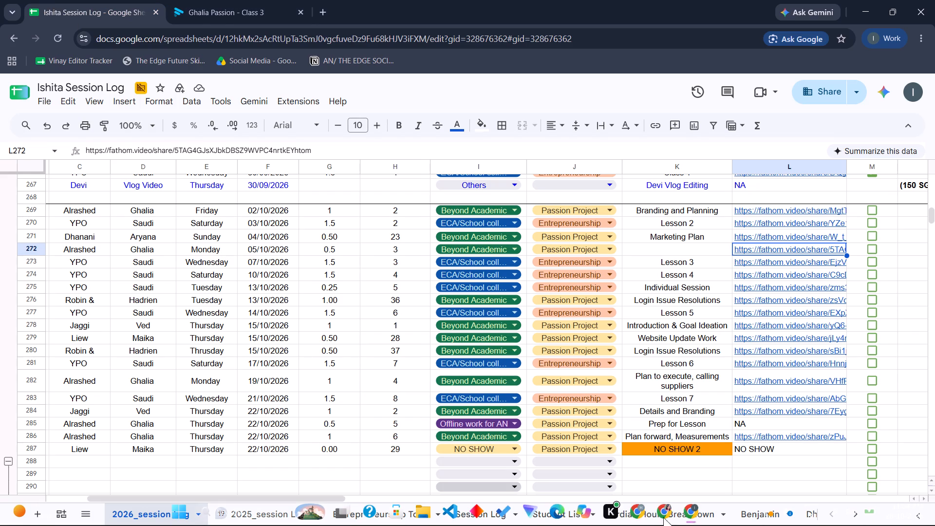
{"action": "left_click", "coordinate": [660, 517]}
{"action": "scroll", "coordinate": [587, 402], "scroll_direction": "up", "scroll_amount": 2}
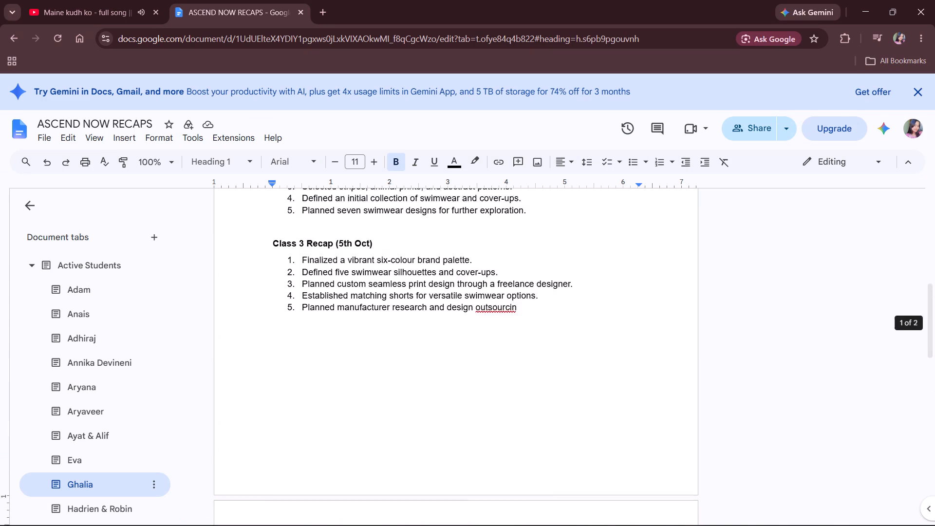
{"action": "scroll", "coordinate": [587, 402], "scroll_direction": "up", "scroll_amount": 4}
{"action": "scroll", "coordinate": [587, 402], "scroll_direction": "down", "scroll_amount": 2}
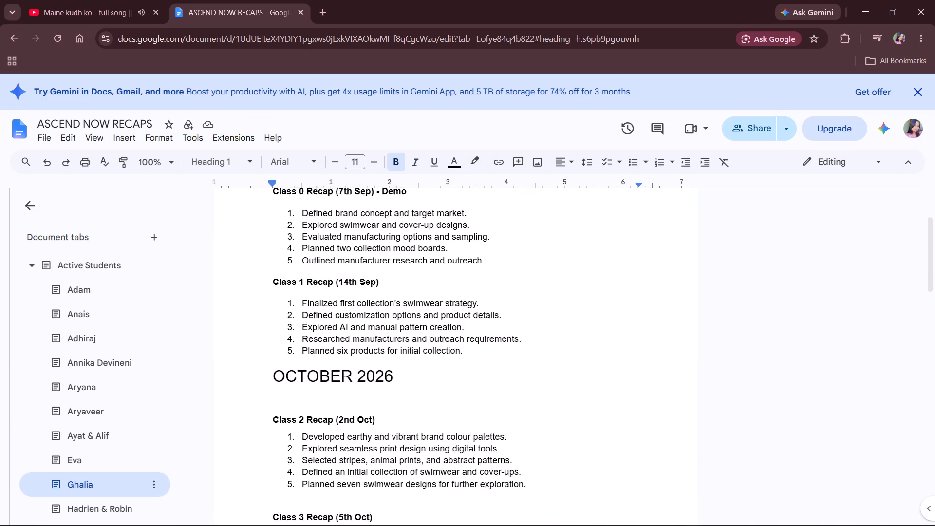
{"action": "scroll", "coordinate": [587, 402], "scroll_direction": "down", "scroll_amount": 2}
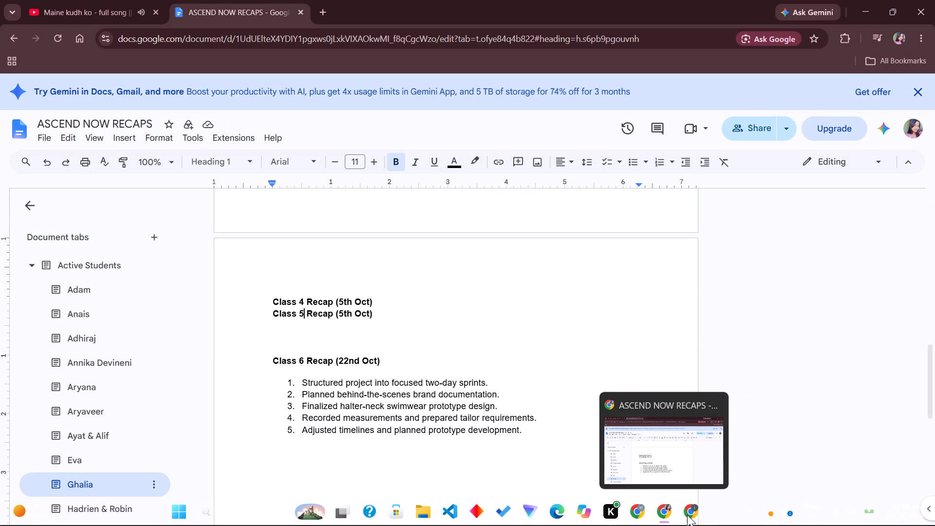
{"action": "left_click", "coordinate": [692, 515]}
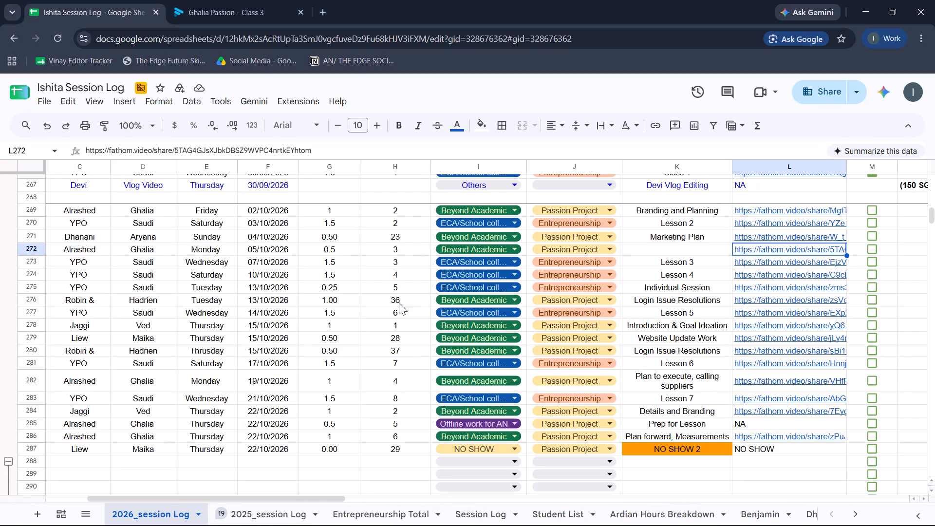
{"action": "left_click", "coordinate": [394, 276]}
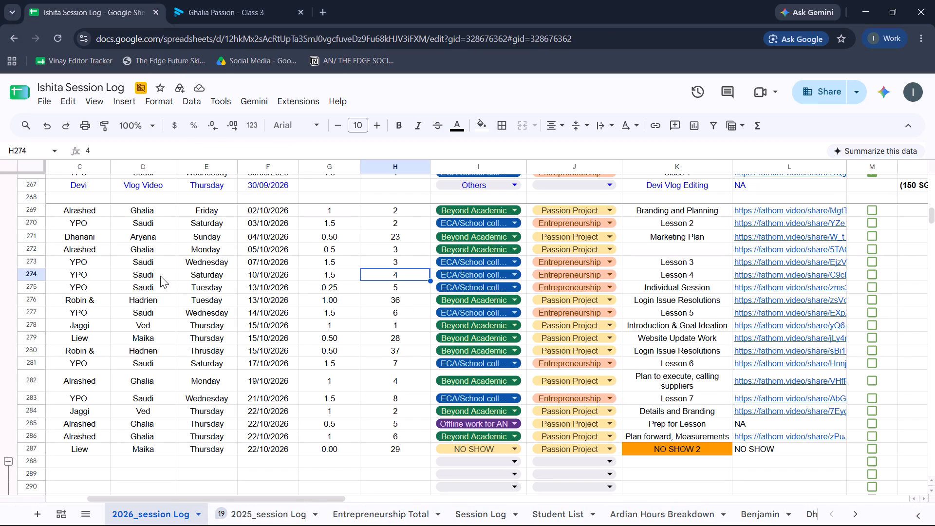
{"action": "scroll", "coordinate": [163, 275], "scroll_direction": "right", "scroll_amount": 2}
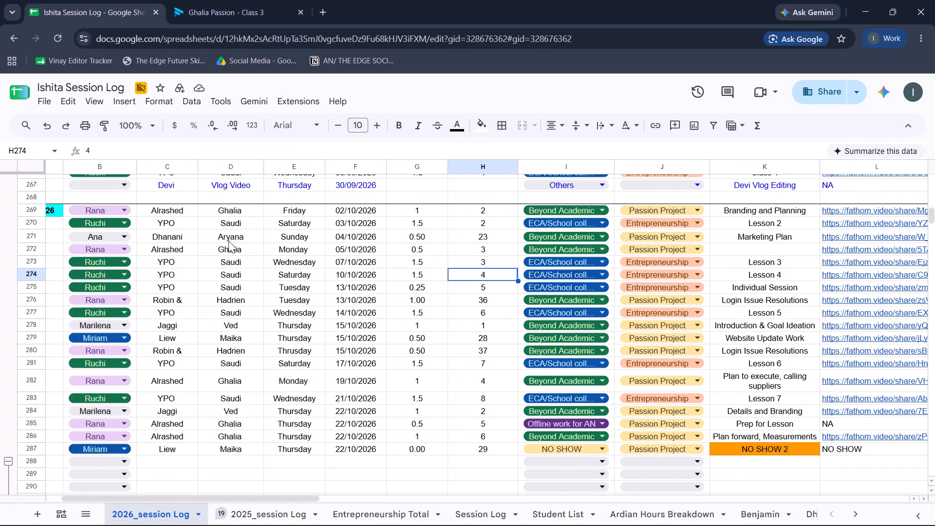
{"action": "left_click", "coordinate": [233, 378]}
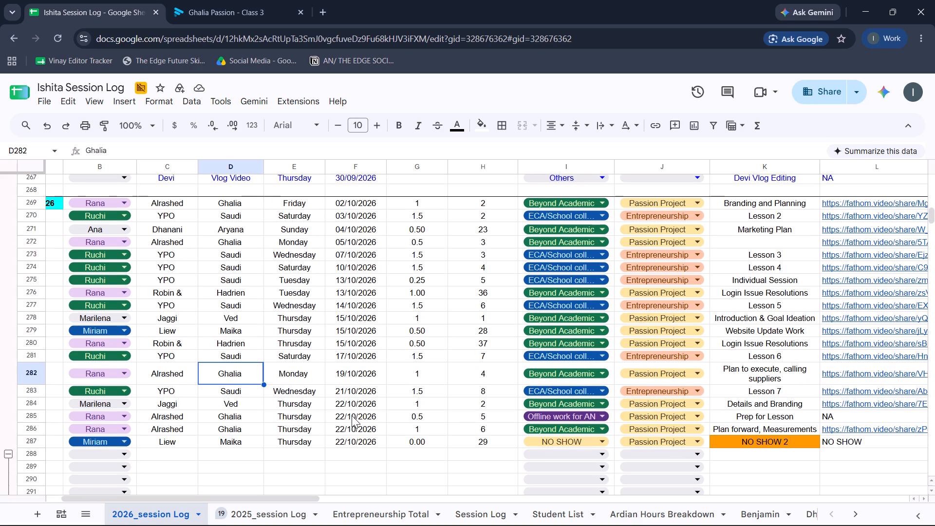
{"action": "scroll", "coordinate": [352, 415], "scroll_direction": "left", "scroll_amount": 1}
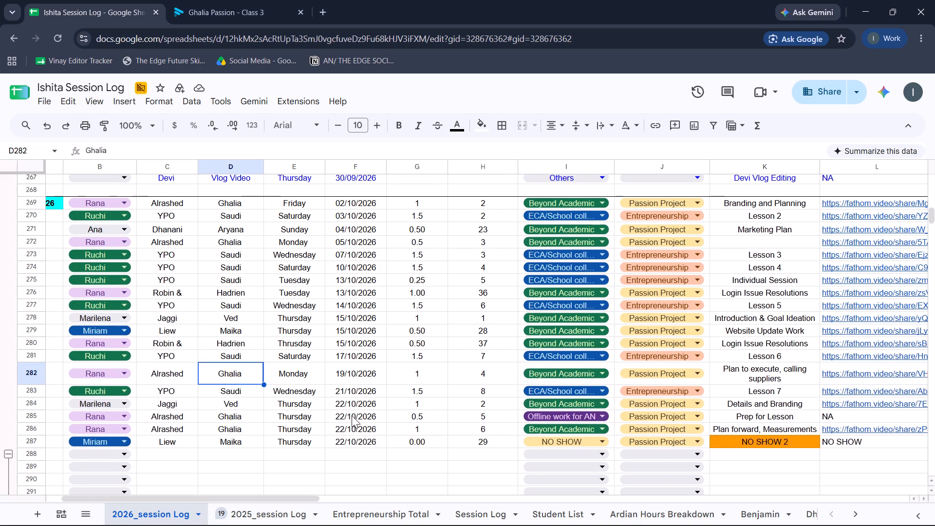
{"action": "scroll", "coordinate": [352, 415], "scroll_direction": "left", "scroll_amount": 1}
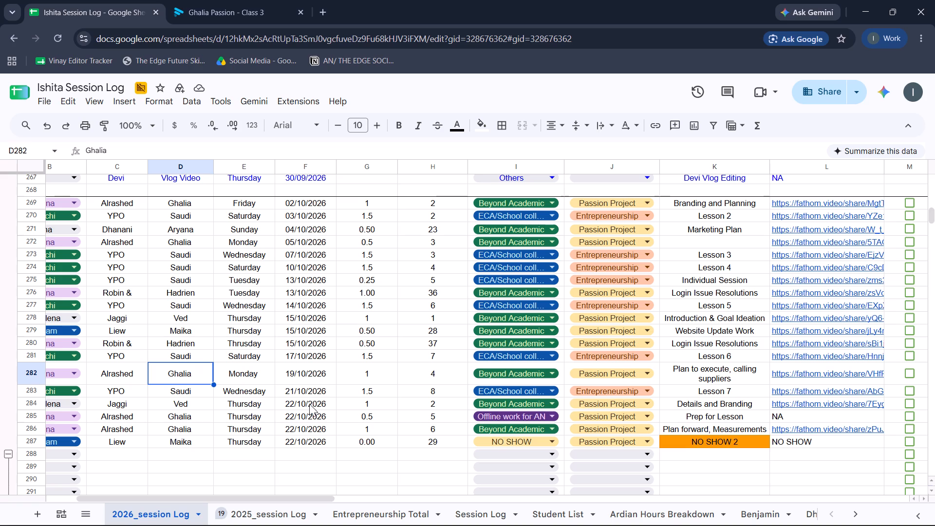
{"action": "left_click", "coordinate": [872, 0]}
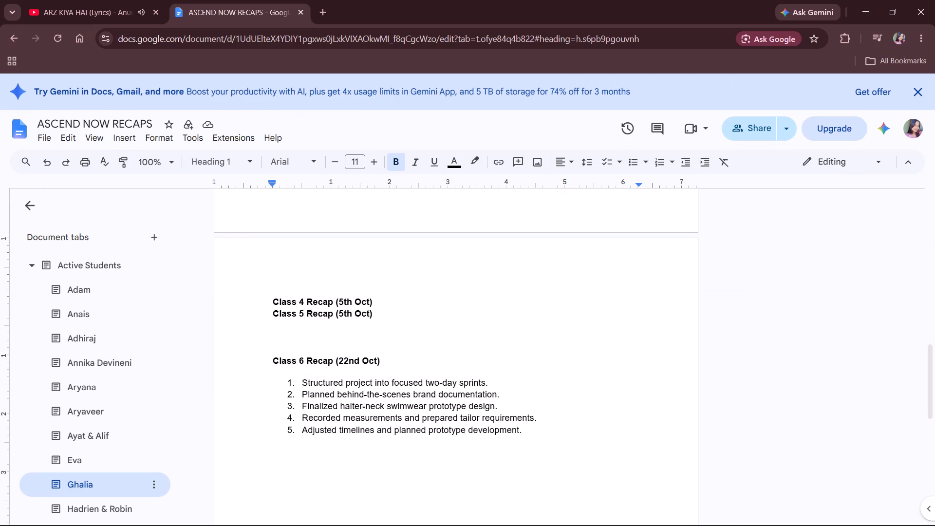
Change the date in the Class 4 Recap heading to 19th Oct.
{"action": "left_click", "coordinate": [344, 305]}
{"action": "key", "text": "BackSpace"}
{"action": "type", "text": "19"}
Delete the Class 5 Recap (5th Oct) heading under the Class 4 Recap heading.
{"action": "left_click_drag", "start_coordinate": [379, 316], "coordinate": [261, 311]}
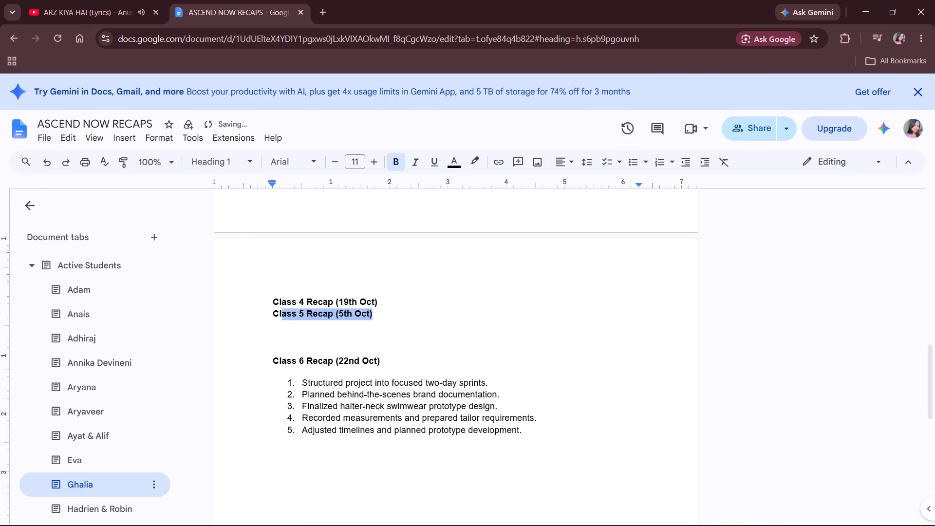
{"action": "left_click_drag", "start_coordinate": [261, 311], "coordinate": [262, 312]}
{"action": "key", "text": "BackSpace"}
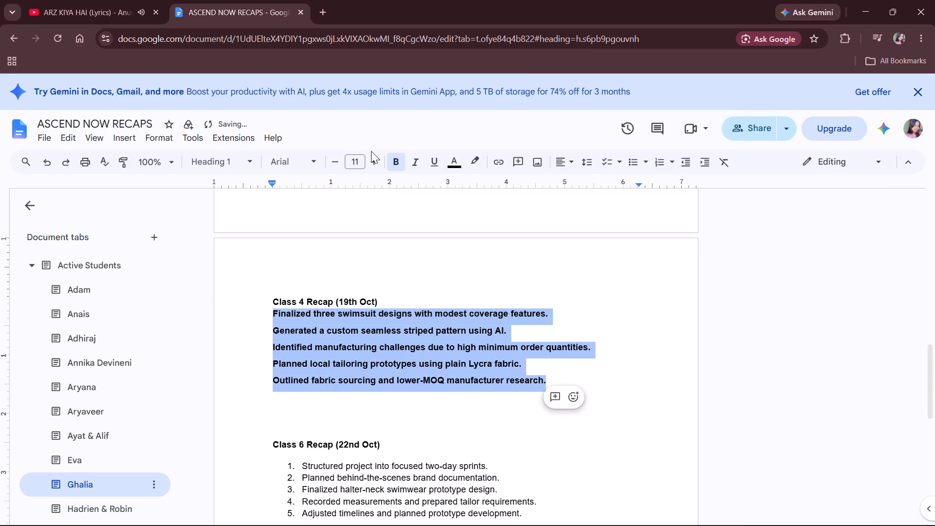
{"action": "left_click", "coordinate": [395, 164]}
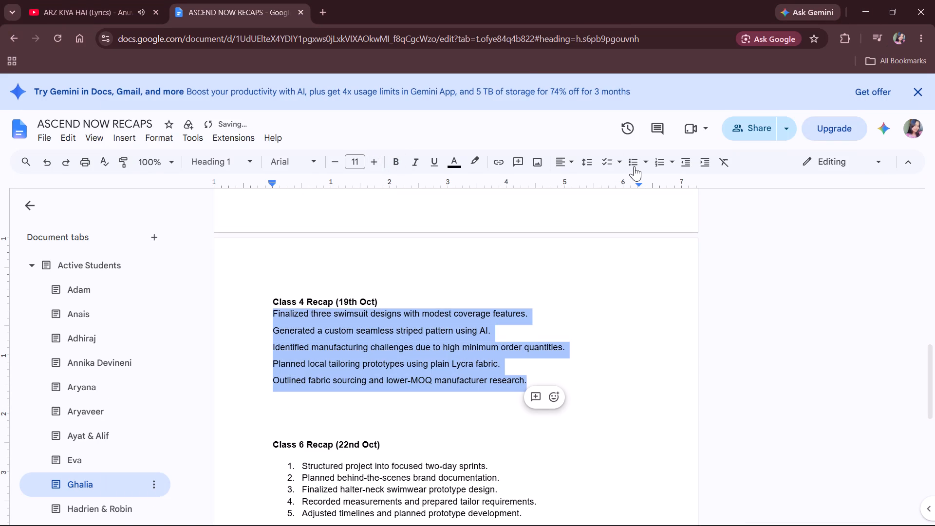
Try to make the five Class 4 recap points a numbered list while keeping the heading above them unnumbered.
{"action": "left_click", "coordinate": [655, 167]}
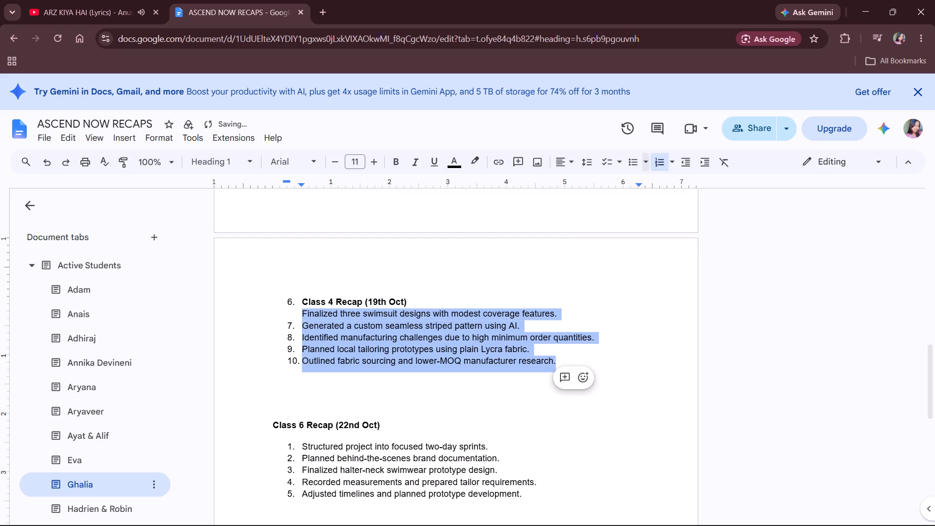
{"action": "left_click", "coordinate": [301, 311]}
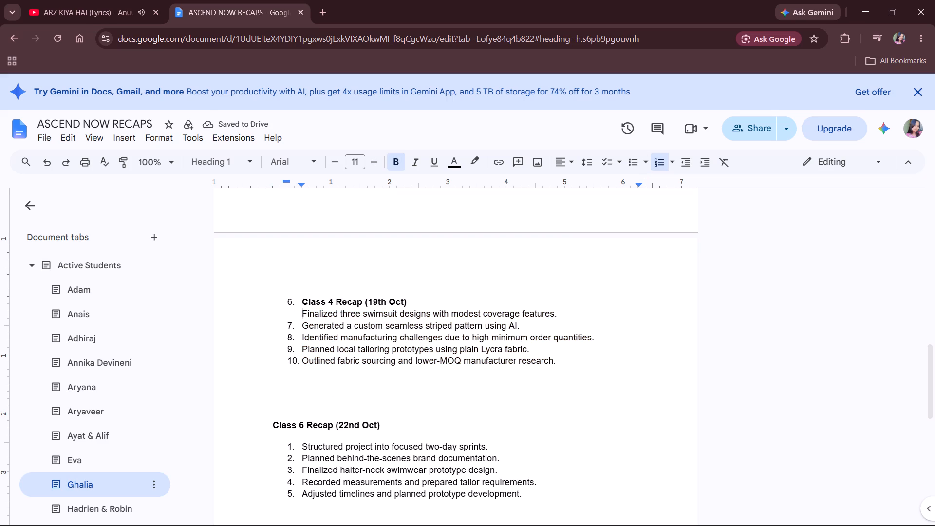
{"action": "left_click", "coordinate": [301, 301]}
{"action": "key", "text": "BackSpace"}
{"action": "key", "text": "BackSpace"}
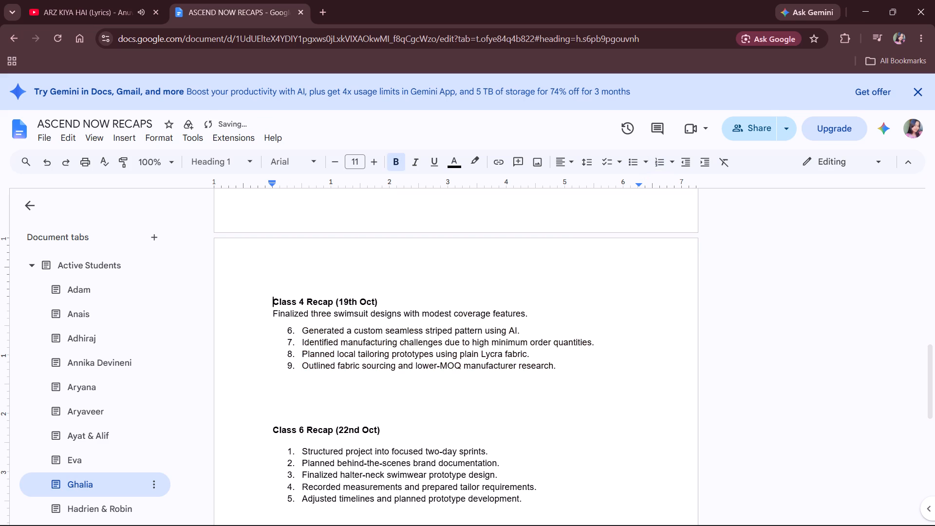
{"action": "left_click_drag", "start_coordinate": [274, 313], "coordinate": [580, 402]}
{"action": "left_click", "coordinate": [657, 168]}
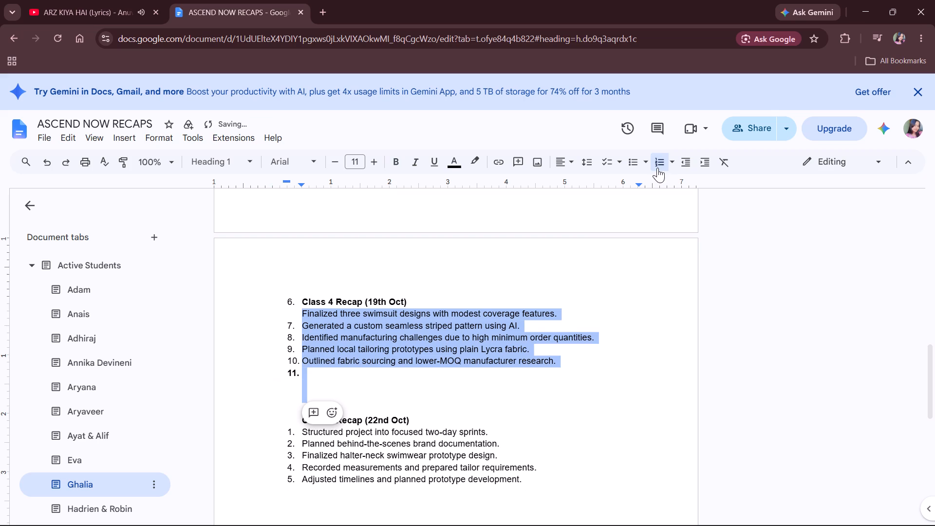
Move the Class 4 Recap (19th Oct) heading from above its points to the empty line below the Class 6 recap list.
{"action": "left_click", "coordinate": [411, 376]}
{"action": "left_click_drag", "start_coordinate": [408, 301], "coordinate": [306, 296]}
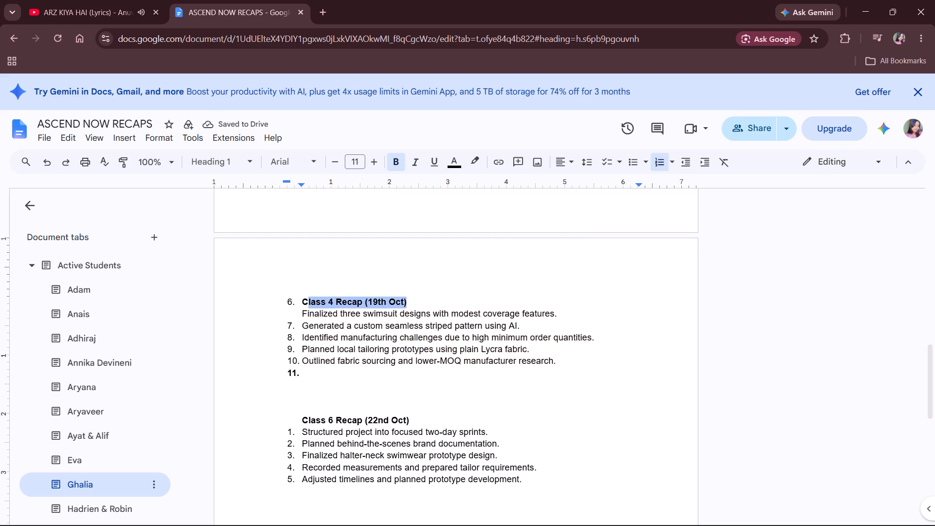
{"action": "left_click_drag", "start_coordinate": [306, 296], "coordinate": [301, 297]}
{"action": "key", "text": "ctrl+x"}
{"action": "left_click", "coordinate": [294, 500]}
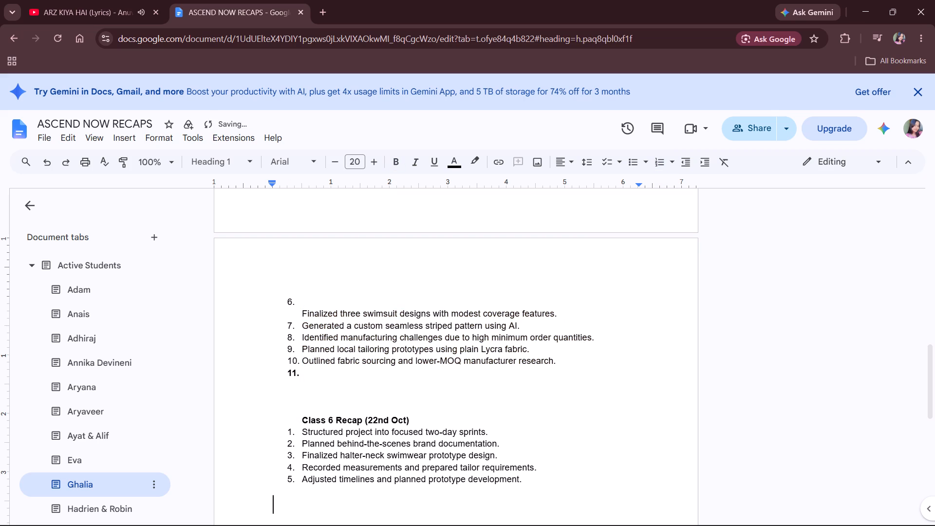
{"action": "key", "text": "ctrl+v"}
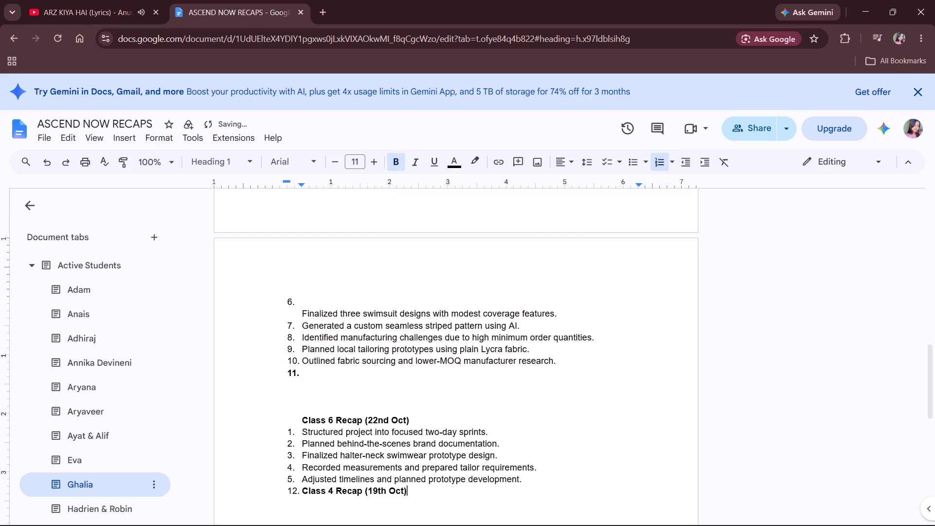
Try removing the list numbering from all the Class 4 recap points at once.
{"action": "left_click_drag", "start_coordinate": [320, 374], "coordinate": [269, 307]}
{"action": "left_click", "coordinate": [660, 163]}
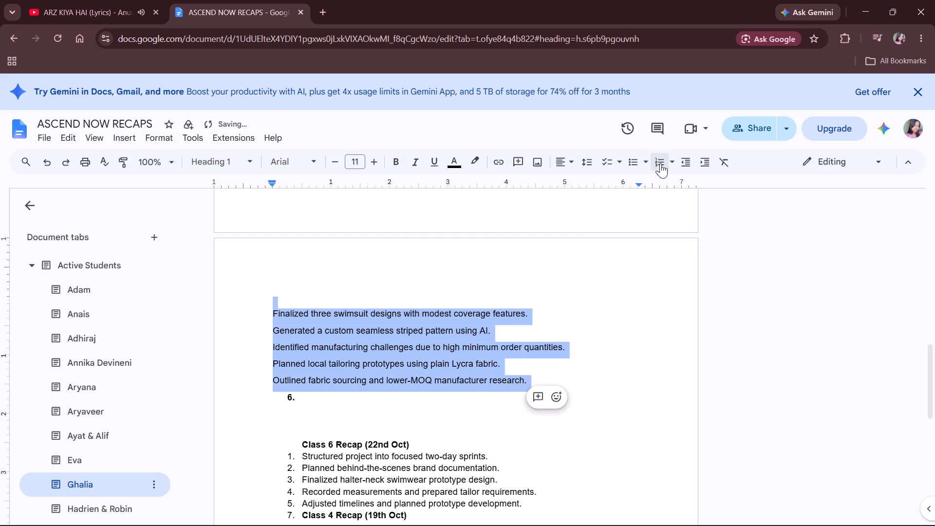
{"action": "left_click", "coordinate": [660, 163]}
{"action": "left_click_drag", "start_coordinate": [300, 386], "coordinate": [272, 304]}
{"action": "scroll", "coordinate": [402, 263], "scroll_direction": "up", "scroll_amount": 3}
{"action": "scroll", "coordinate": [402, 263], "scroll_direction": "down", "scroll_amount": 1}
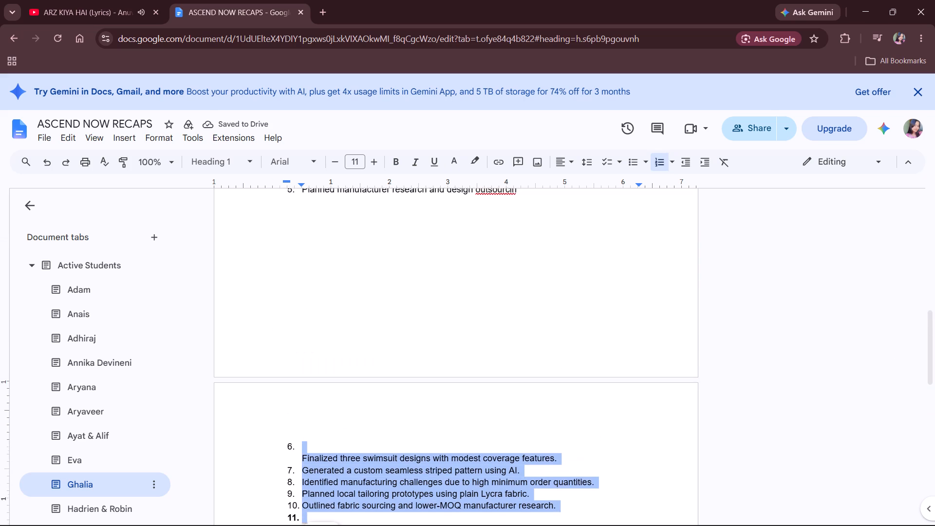
Remove the list numbering and indent from each of the five Class 4 recap points and from the empty item below them.
{"action": "scroll", "coordinate": [402, 263], "scroll_direction": "down", "scroll_amount": 1}
{"action": "left_click", "coordinate": [300, 408]}
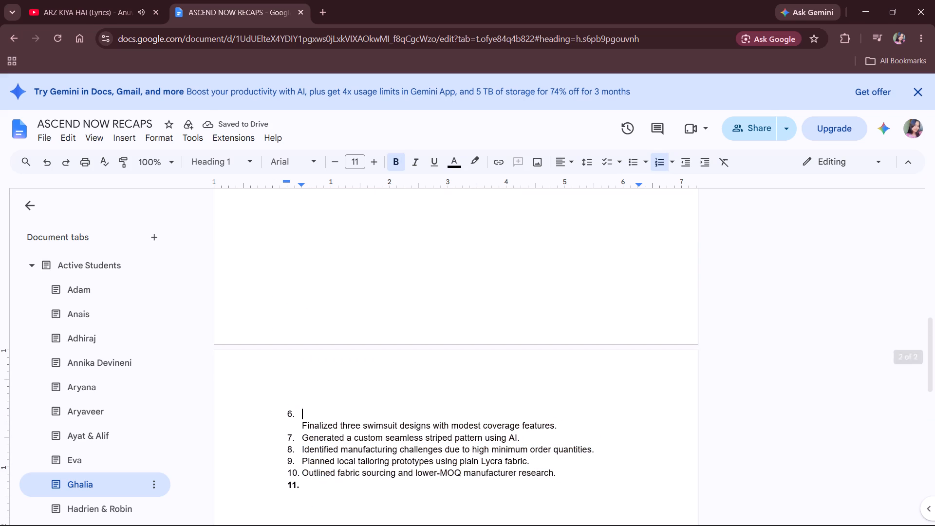
{"action": "key", "text": "BackSpace"}
{"action": "key", "text": "BackSpace"}
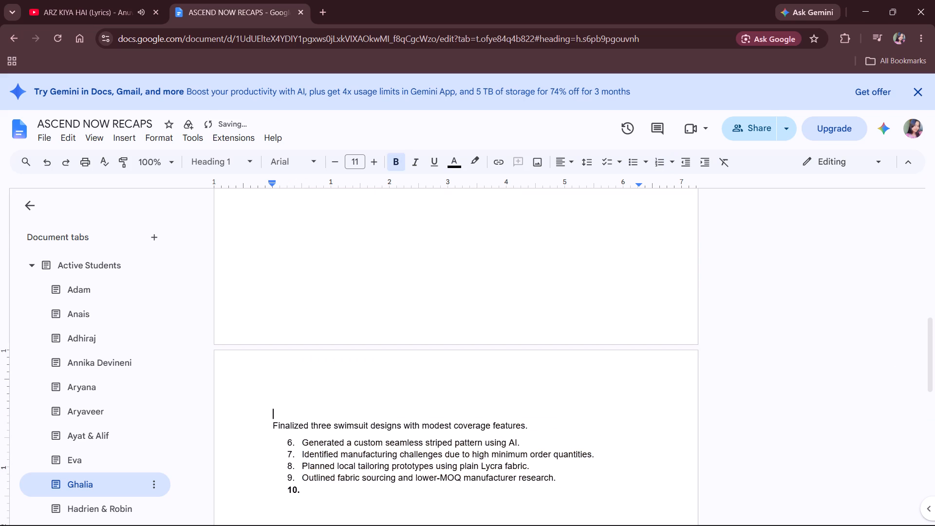
{"action": "left_click", "coordinate": [304, 438]}
{"action": "key", "text": "BackSpace"}
{"action": "key", "text": "BackSpace"}
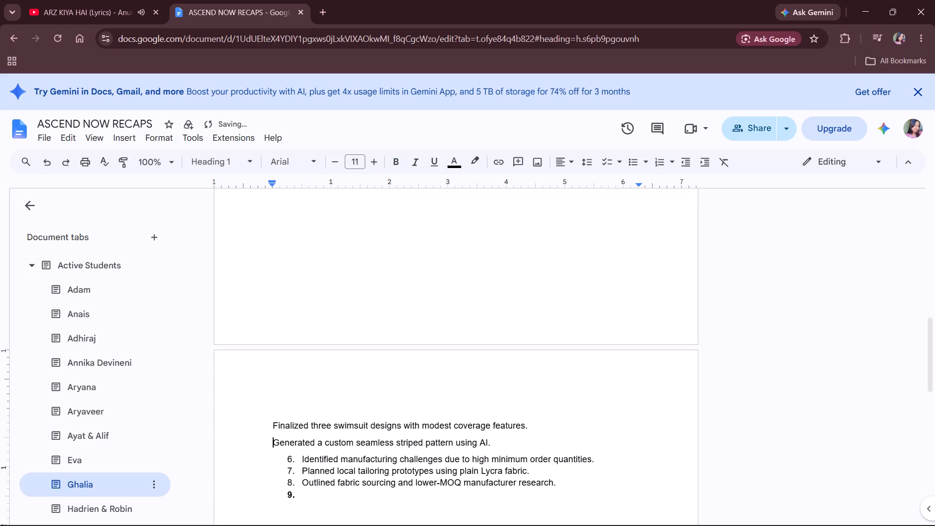
{"action": "left_click", "coordinate": [301, 459]}
{"action": "key", "text": "BackSpace"}
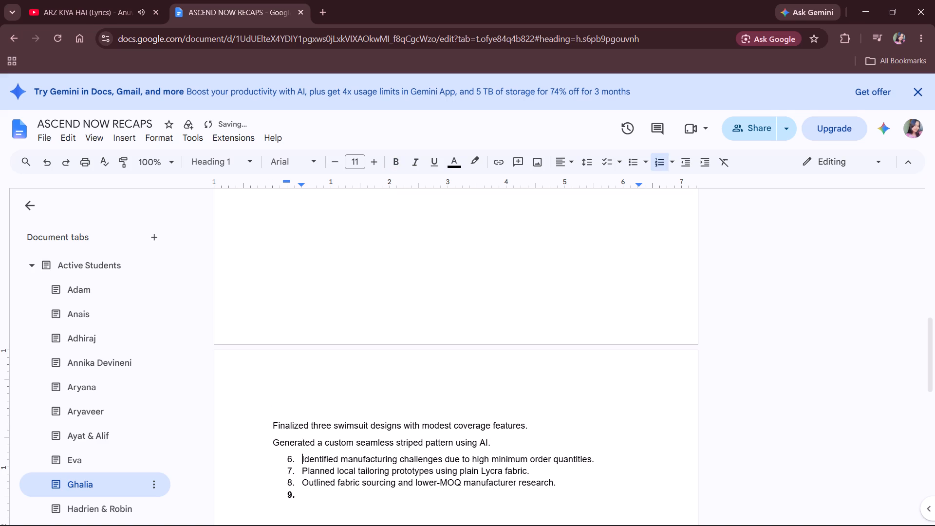
{"action": "key", "text": "BackSpace"}
{"action": "left_click", "coordinate": [303, 478]}
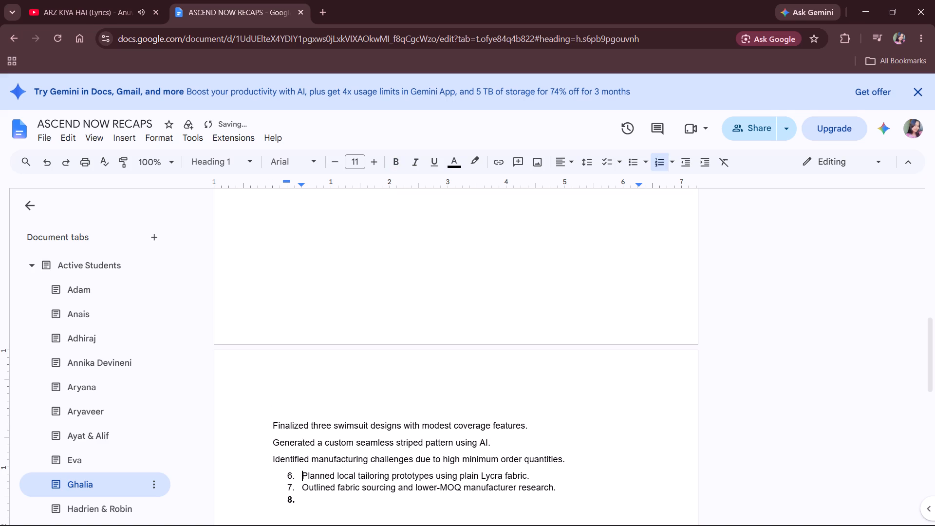
{"action": "key", "text": "BackSpace"}
{"action": "key", "text": "BackSpace"}
{"action": "left_click", "coordinate": [303, 491]}
{"action": "key", "text": "BackSpace"}
{"action": "key", "text": "BackSpace"}
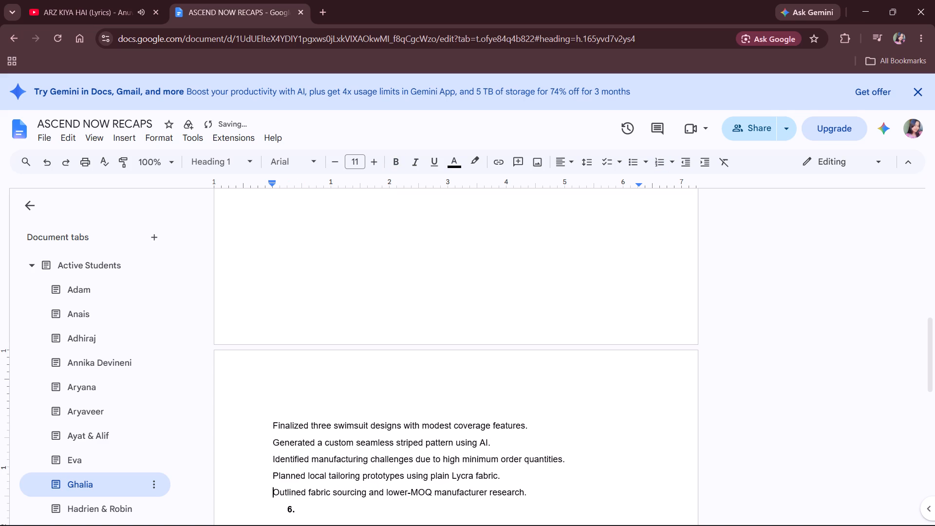
{"action": "left_click", "coordinate": [298, 516]}
{"action": "key", "text": "BackSpace"}
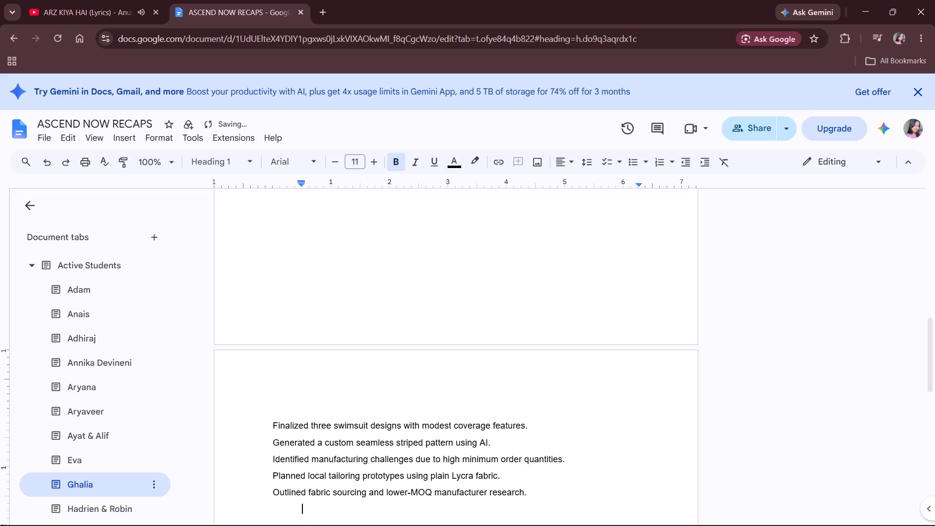
{"action": "key", "text": "BackSpace"}
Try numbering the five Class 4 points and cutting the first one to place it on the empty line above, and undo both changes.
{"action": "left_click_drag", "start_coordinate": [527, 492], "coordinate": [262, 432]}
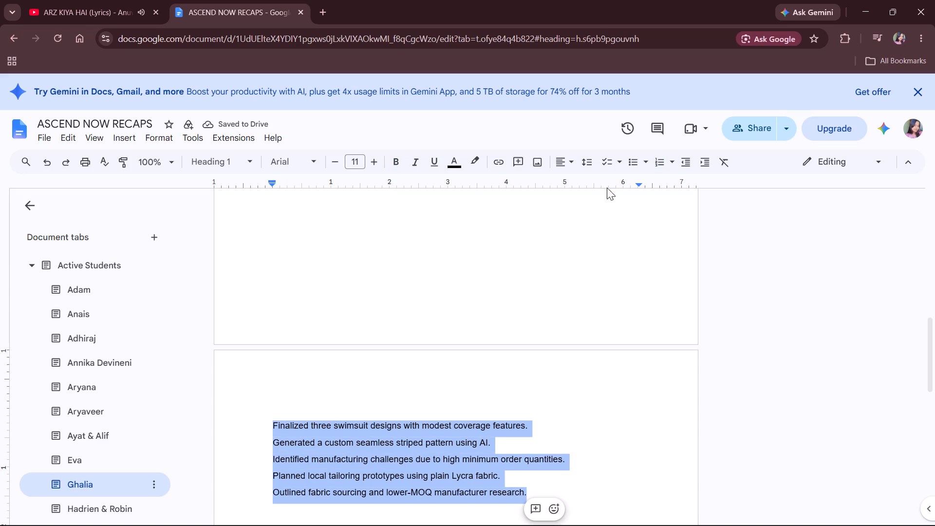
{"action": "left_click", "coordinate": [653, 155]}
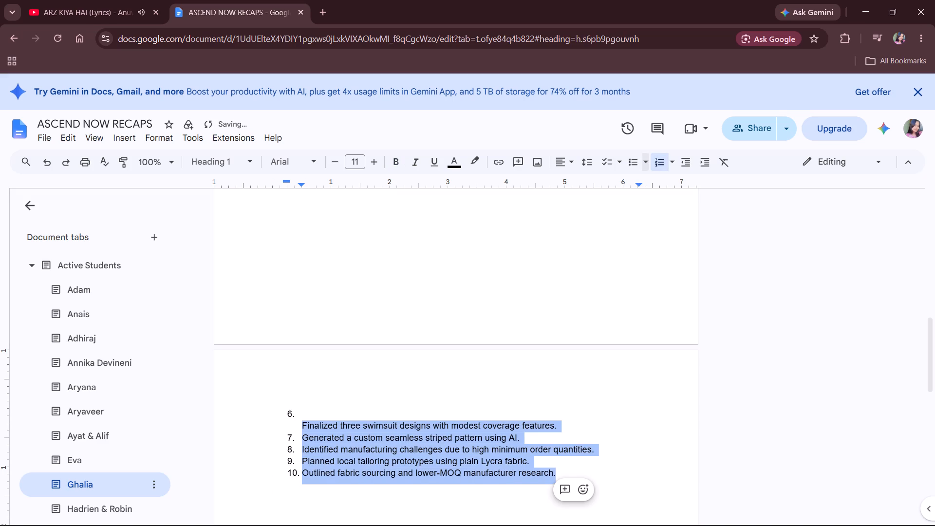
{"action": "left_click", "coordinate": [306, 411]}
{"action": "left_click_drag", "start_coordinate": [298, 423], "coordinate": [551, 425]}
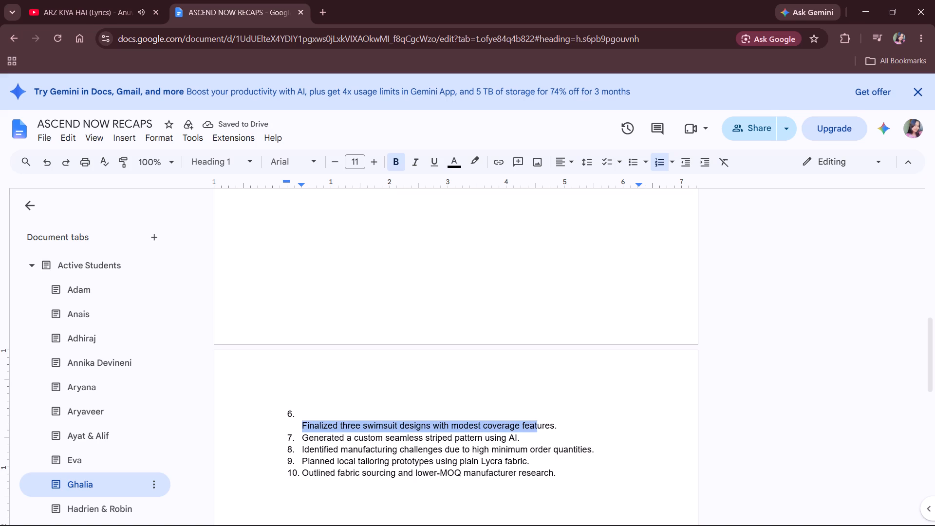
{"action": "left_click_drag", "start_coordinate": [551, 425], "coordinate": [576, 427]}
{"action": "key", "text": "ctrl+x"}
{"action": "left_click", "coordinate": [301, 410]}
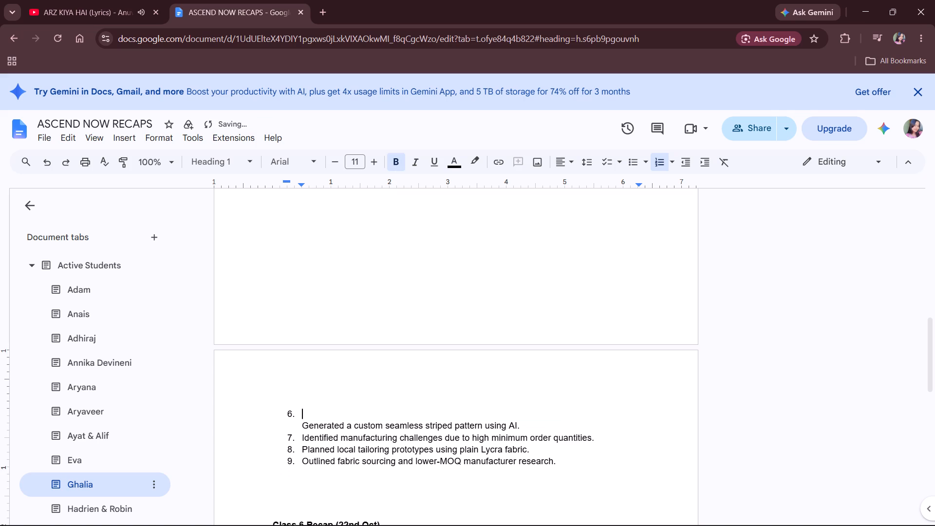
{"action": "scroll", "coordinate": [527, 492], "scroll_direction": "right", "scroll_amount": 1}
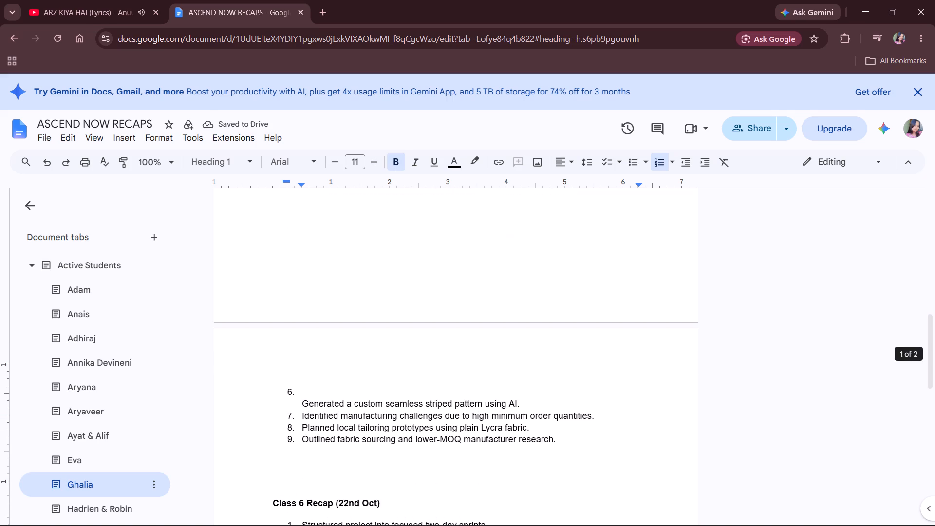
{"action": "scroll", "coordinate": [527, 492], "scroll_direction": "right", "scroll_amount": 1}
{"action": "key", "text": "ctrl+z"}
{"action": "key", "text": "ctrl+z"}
Move the Class 4 Recap (19th Oct) heading from below the Class 6 list to above the Class 4 points, deleting the leftover list item.
{"action": "scroll", "coordinate": [527, 492], "scroll_direction": "down", "scroll_amount": 1}
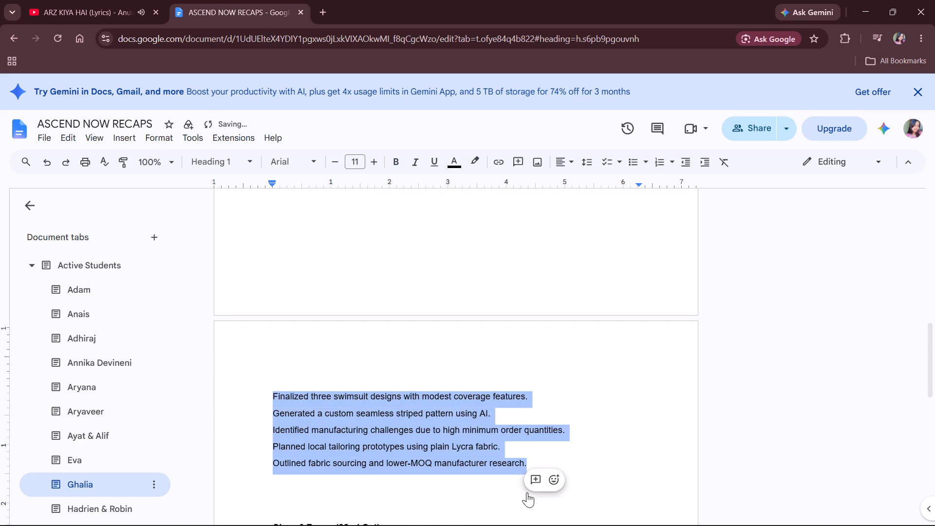
{"action": "scroll", "coordinate": [527, 492], "scroll_direction": "down", "scroll_amount": 2}
{"action": "scroll", "coordinate": [424, 496], "scroll_direction": "down", "scroll_amount": 1}
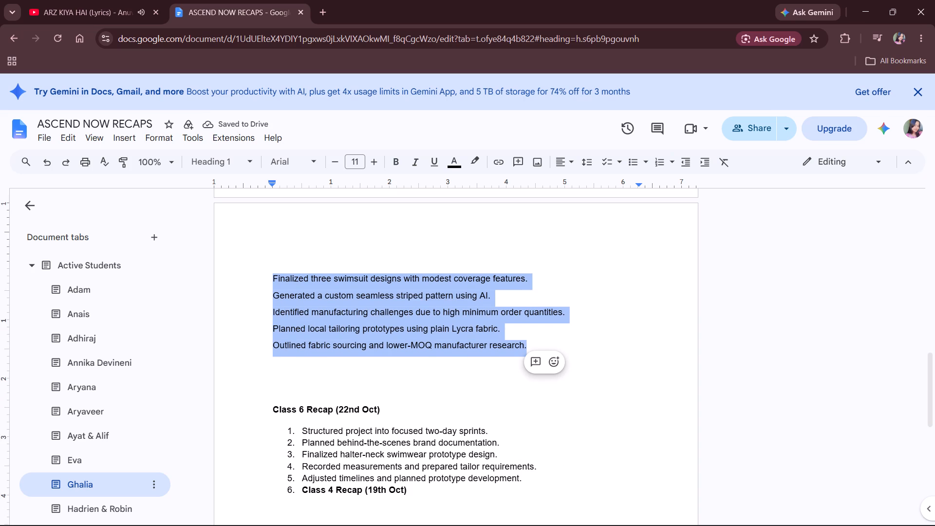
{"action": "left_click_drag", "start_coordinate": [413, 493], "coordinate": [288, 492]}
{"action": "key", "text": "ctrl+x"}
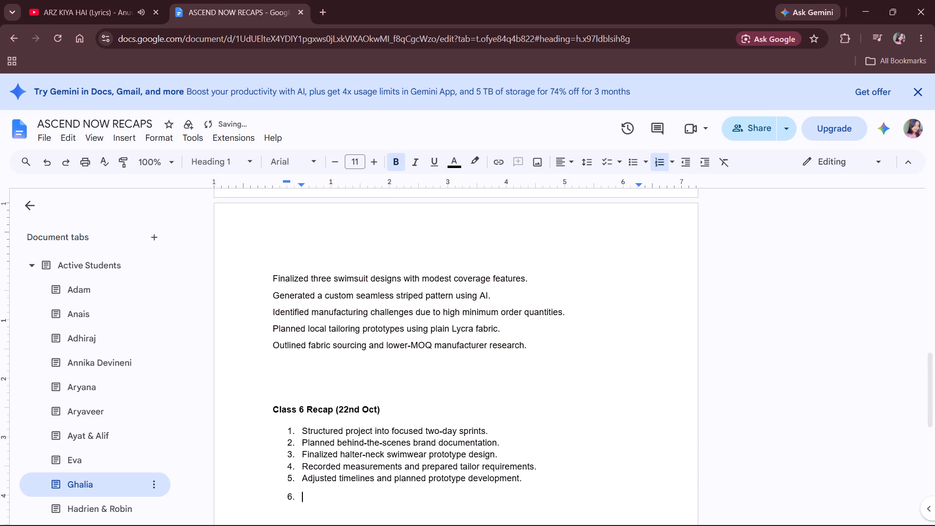
{"action": "key", "text": "BackSpace"}
{"action": "key", "text": "BackSpace"}
{"action": "left_click", "coordinate": [284, 251]}
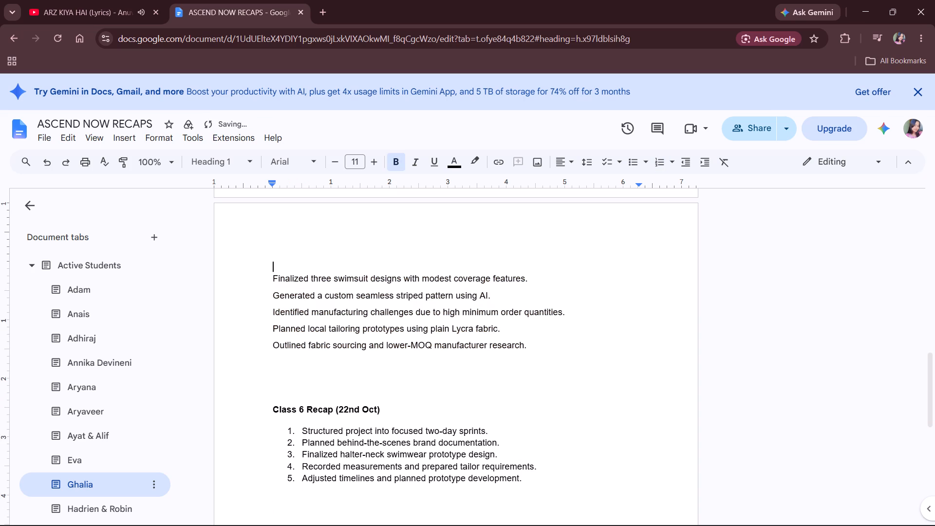
{"action": "key", "text": "ctrl+v"}
Remove the space after paragraph from the five Class 4 recap points.
{"action": "left_click_drag", "start_coordinate": [273, 278], "coordinate": [621, 388]}
{"action": "left_click", "coordinate": [542, 383]}
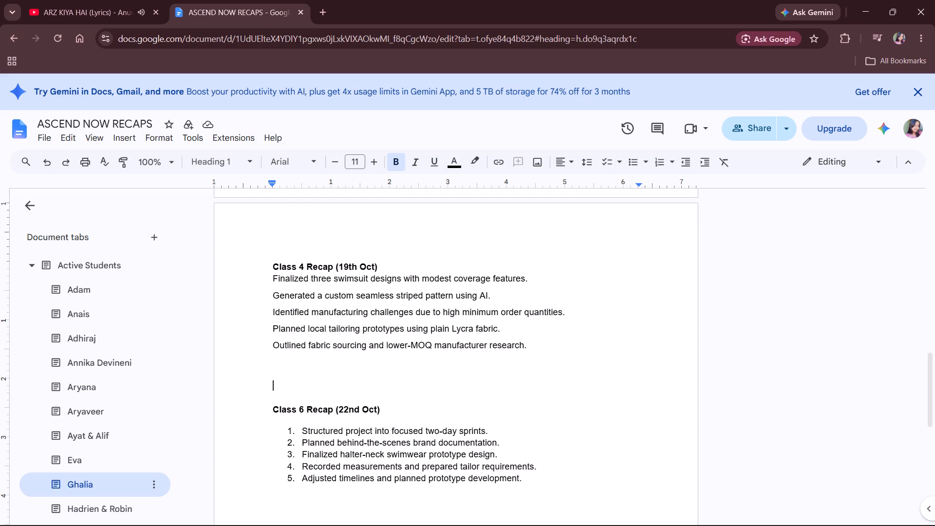
{"action": "left_click_drag", "start_coordinate": [271, 278], "coordinate": [526, 345]}
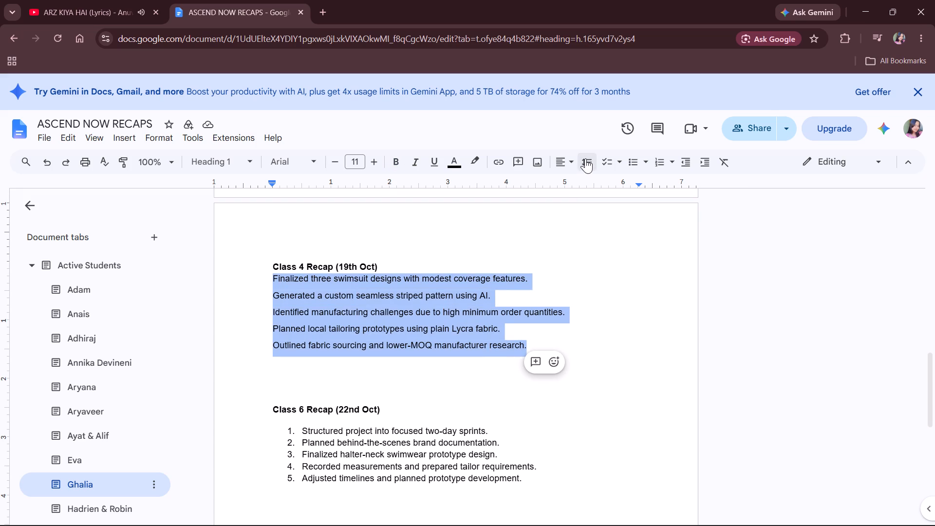
{"action": "left_click", "coordinate": [586, 159]}
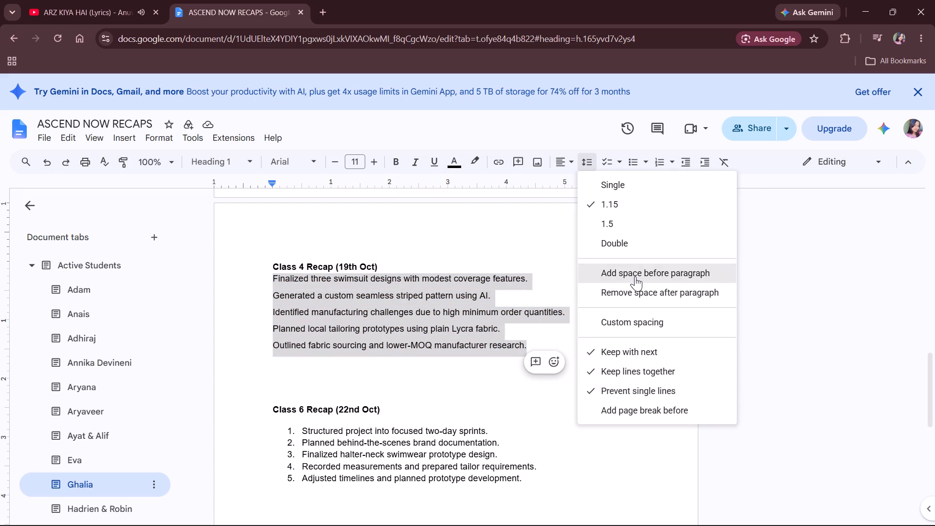
{"action": "left_click", "coordinate": [634, 287]}
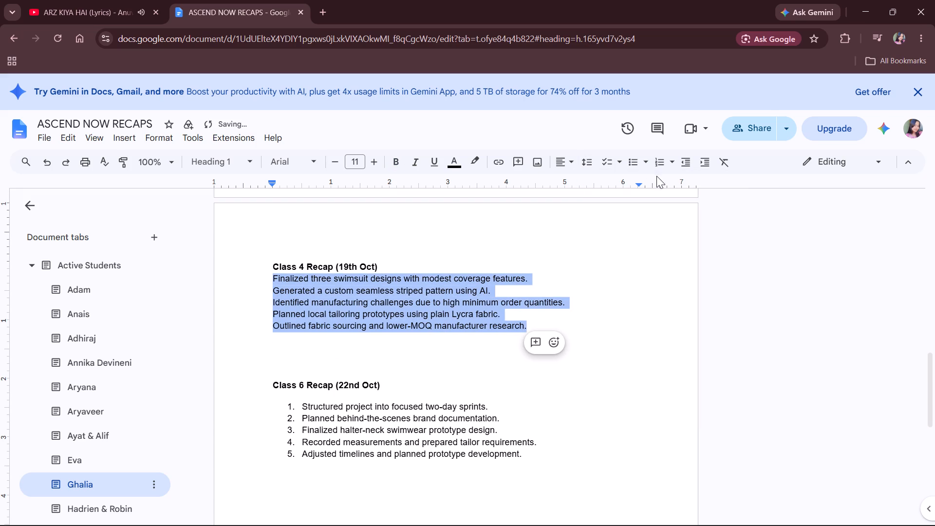
Apply list numbering to the Class 4 points, add a blank line below their heading, and remove the heading's number and indent.
{"action": "left_click", "coordinate": [656, 167]}
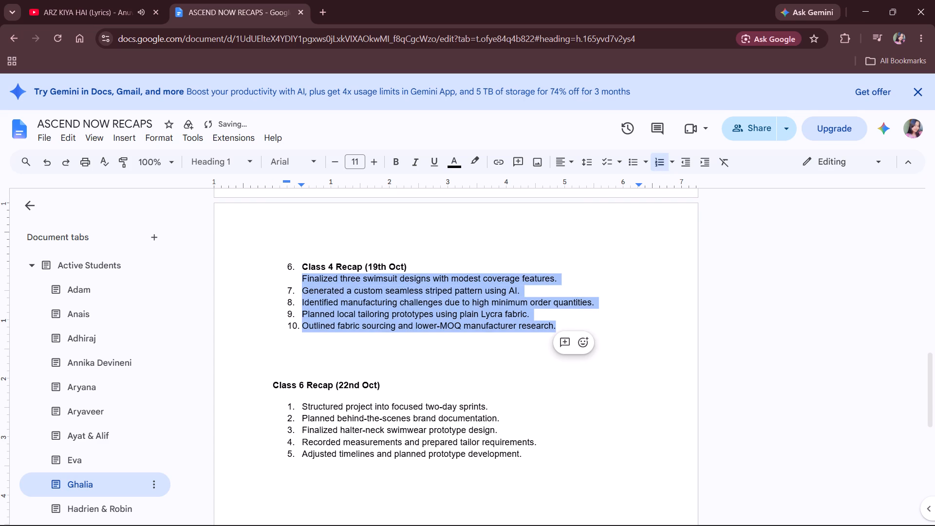
{"action": "left_click", "coordinate": [300, 264]}
{"action": "left_click", "coordinate": [415, 264]}
{"action": "key", "text": "shift+Return"}
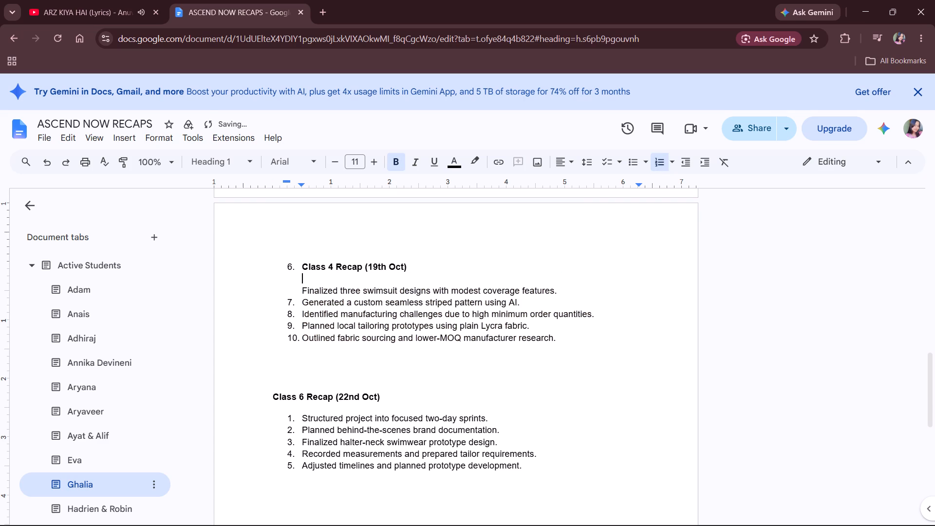
{"action": "left_click_drag", "start_coordinate": [299, 267], "coordinate": [279, 265]}
{"action": "key", "text": "BackSpace"}
{"action": "key", "text": "BackSpace"}
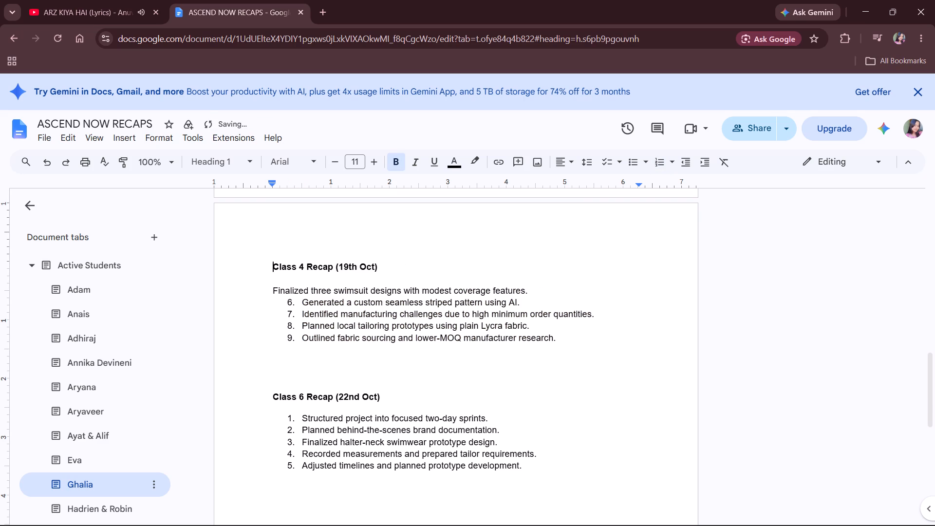
Number the first three Class 4 points manually as 1., 2. and 3., removing the automatic numbering and indent from the second and third.
{"action": "left_click", "coordinate": [274, 289]}
{"action": "type", "text": "1."}
{"action": "key", "text": "space"}
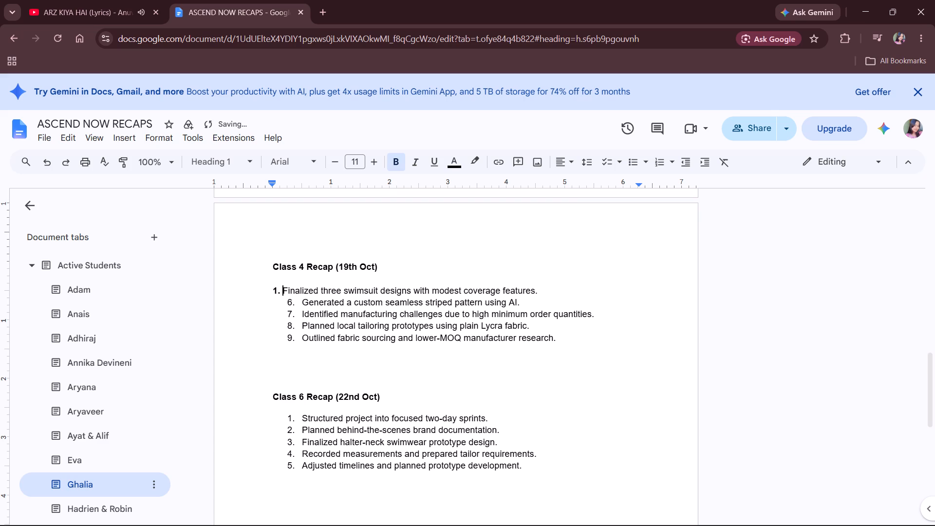
{"action": "left_click", "coordinate": [304, 300]}
{"action": "key", "text": "BackSpace"}
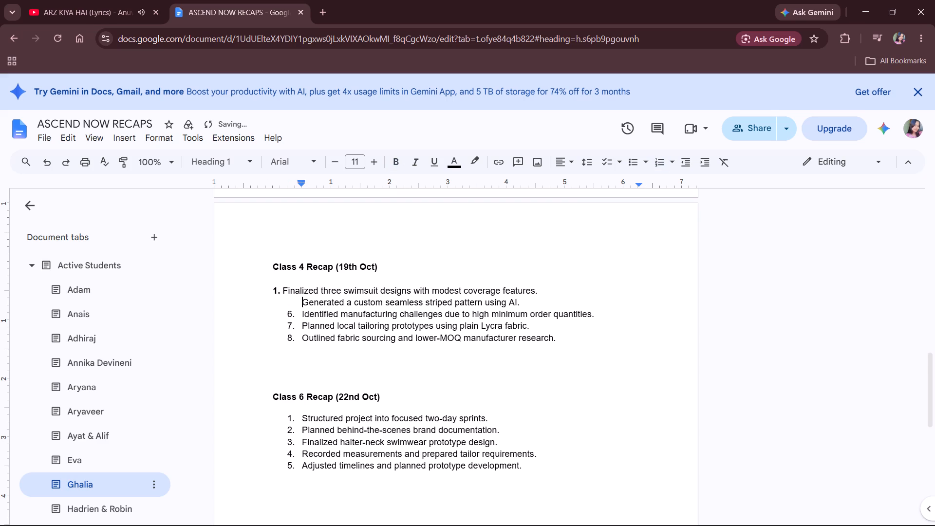
{"action": "key", "text": "BackSpace"}
{"action": "type", "text": "2."}
{"action": "key", "text": "space"}
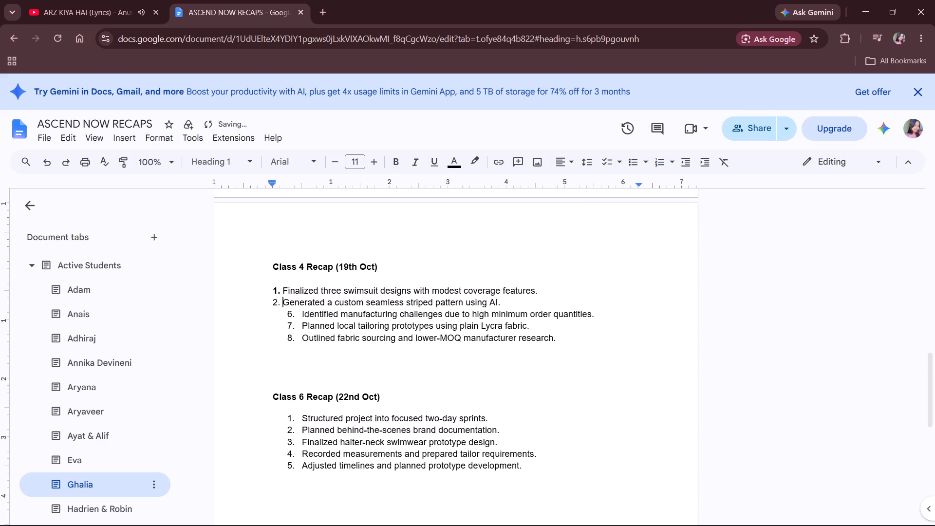
{"action": "left_click", "coordinate": [300, 314]}
{"action": "key", "text": "BackSpace"}
{"action": "key", "text": "BackSpace"}
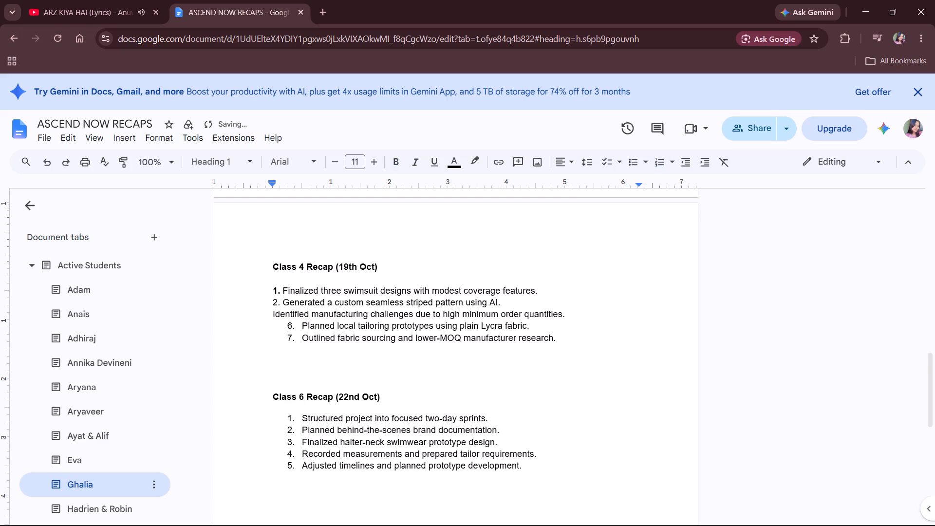
{"action": "type", "text": "3."}
{"action": "key", "text": "space"}
Replace the automatic numbering of the last two Class 4 points with manually entered 4. and 5., without indents.
{"action": "left_click", "coordinate": [300, 327]}
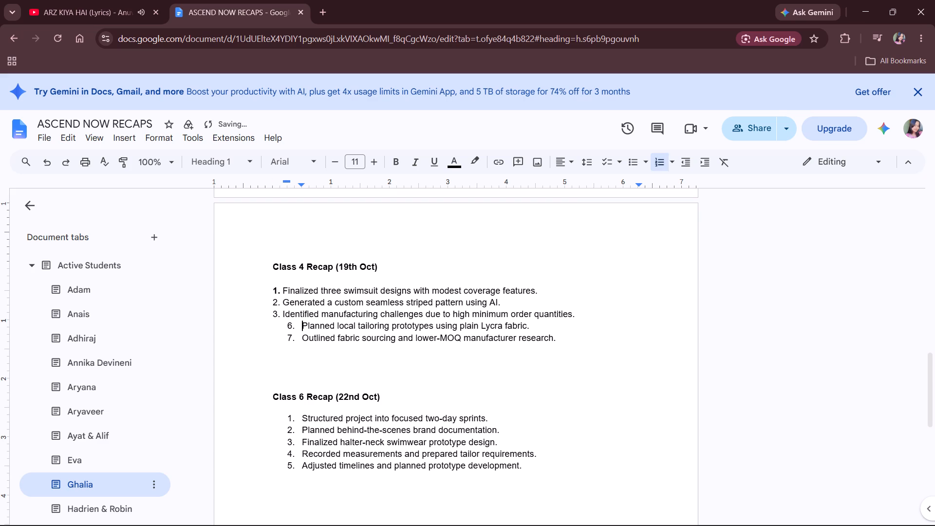
{"action": "key", "text": "BackSpace"}
{"action": "key", "text": "BackSpace"}
{"action": "type", "text": "4."}
{"action": "key", "text": "space"}
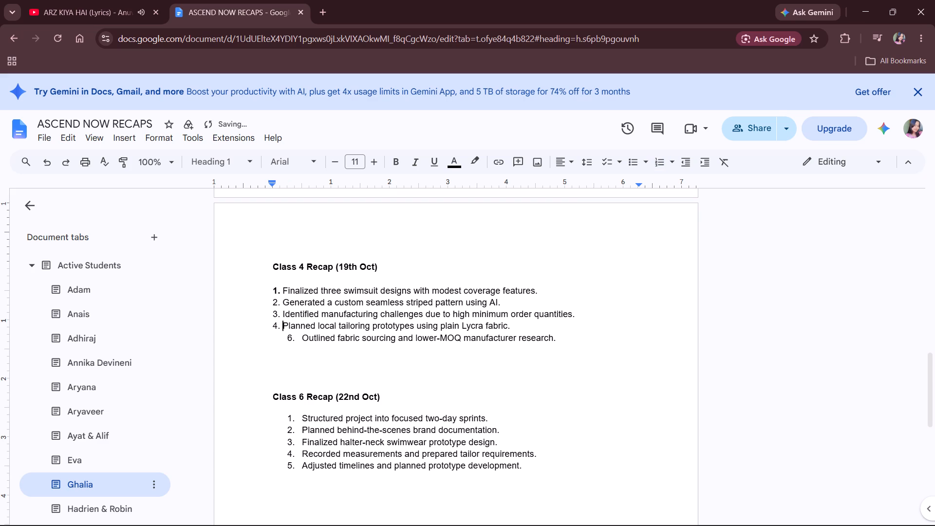
{"action": "left_click", "coordinate": [300, 338]}
{"action": "key", "text": "BackSpace"}
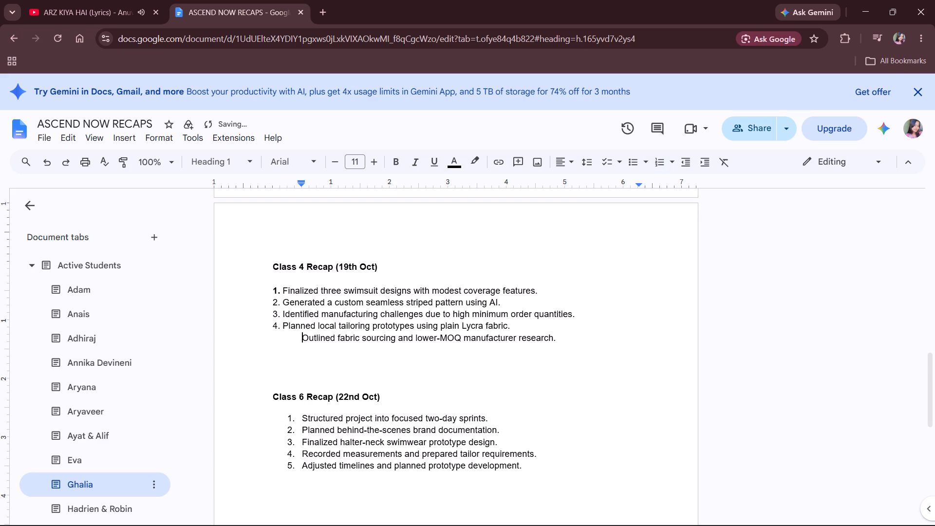
{"action": "key", "text": "BackSpace"}
{"action": "type", "text": "5."}
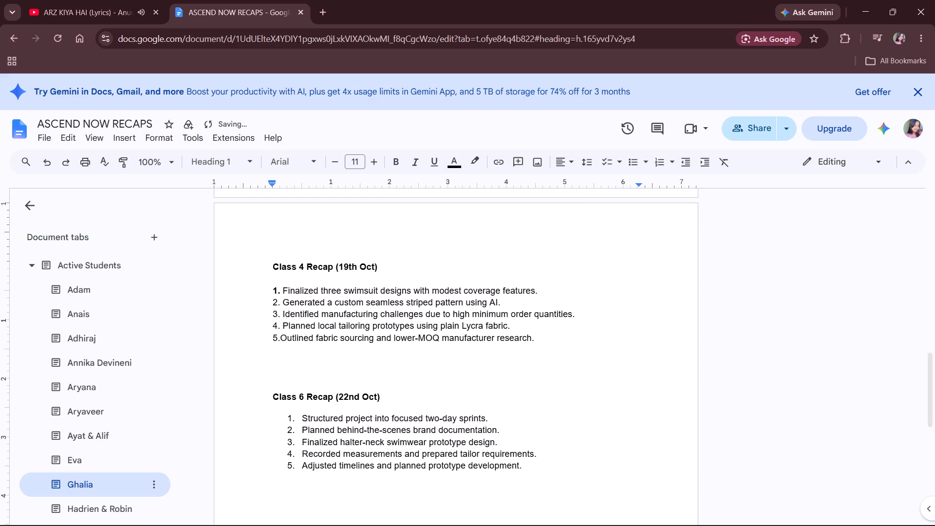
{"action": "key", "text": "space"}
Apply automatic list numbering to the five manually numbered Class 4 recap points and the empty line below them.
{"action": "left_click_drag", "start_coordinate": [269, 291], "coordinate": [386, 310]}
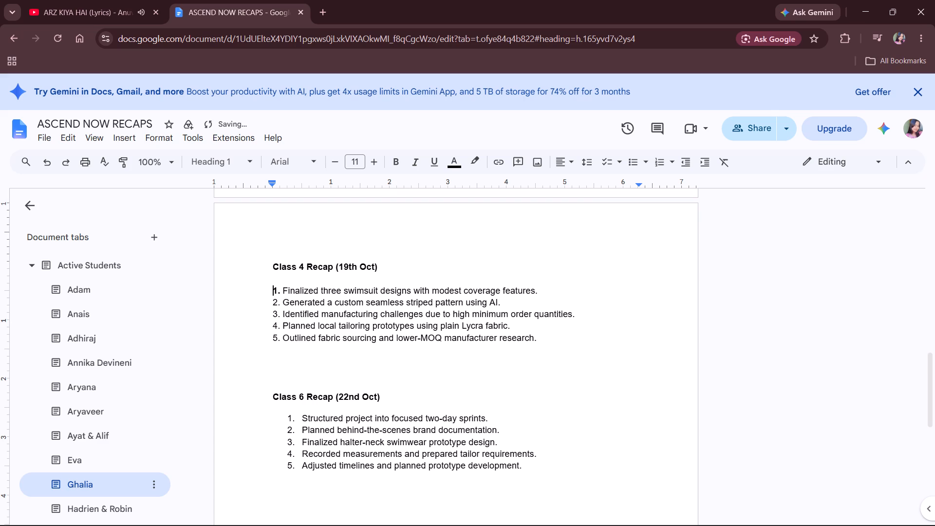
{"action": "left_click_drag", "start_coordinate": [386, 310], "coordinate": [603, 364]}
{"action": "left_click", "coordinate": [657, 168]}
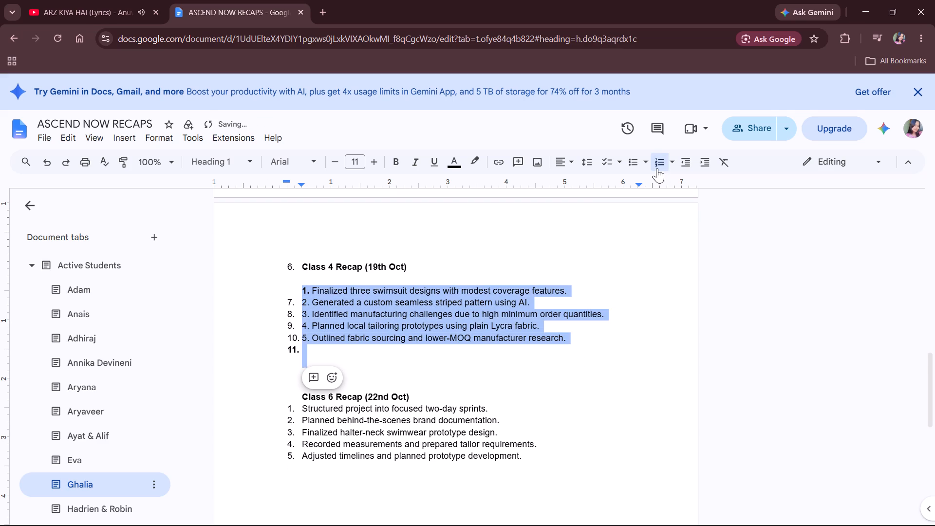
Remove the automatic list numbering from the Class 4 recap, keeping the manually entered 1. to 5.
{"action": "left_click", "coordinate": [657, 168]}
{"action": "left_click", "coordinate": [409, 355]}
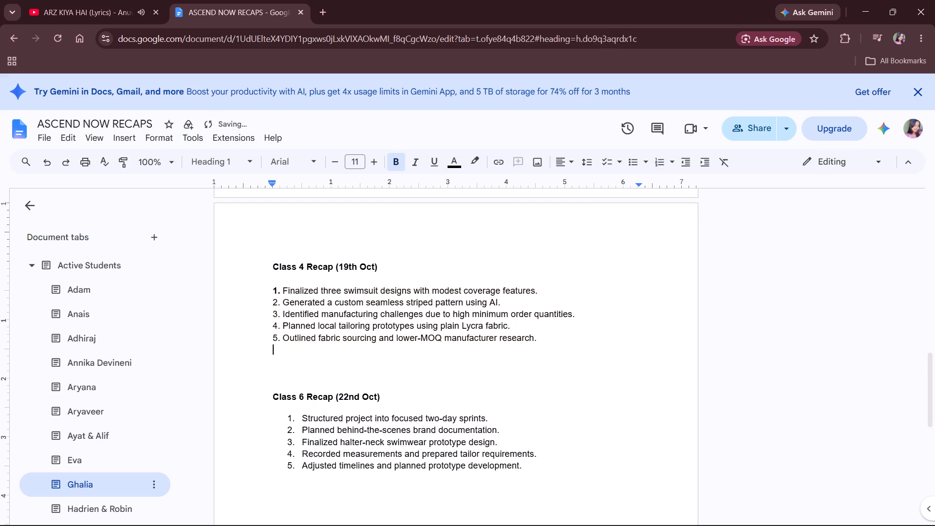
Delete two blank lines above the Class 6 Recap heading.
{"action": "left_click", "coordinate": [383, 356]}
{"action": "left_click", "coordinate": [295, 385]}
{"action": "key", "text": "BackSpace"}
{"action": "key", "text": "BackSpace"}
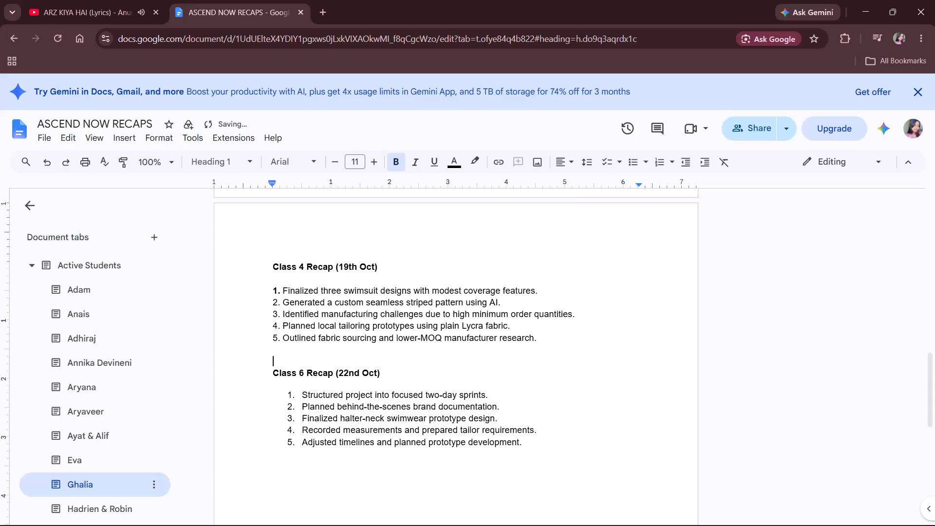
Bring the Class 4 Recap heading up to the previous page below the Class 3 points, without a list number or indent.
{"action": "scroll", "coordinate": [274, 340], "scroll_direction": "up", "scroll_amount": 1}
{"action": "left_click", "coordinate": [278, 320]}
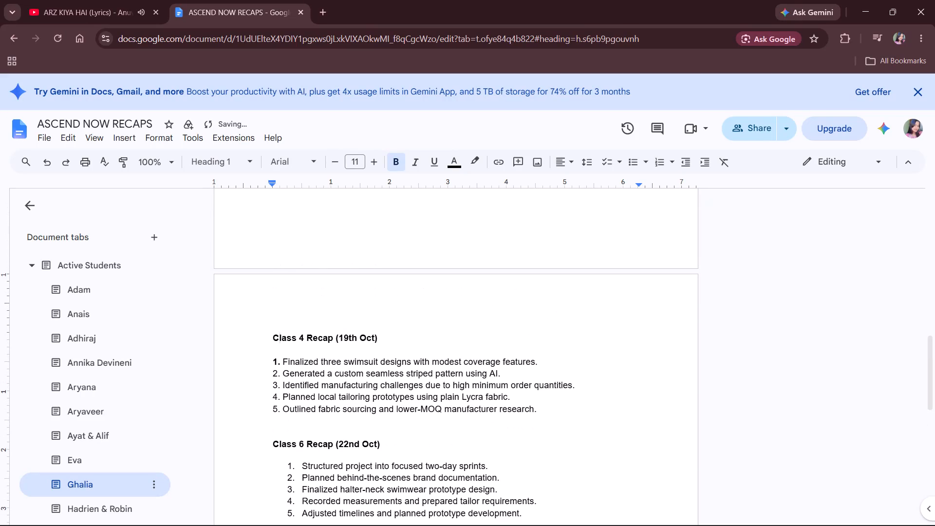
{"action": "left_click", "coordinate": [270, 332]}
{"action": "key", "text": "BackSpace"}
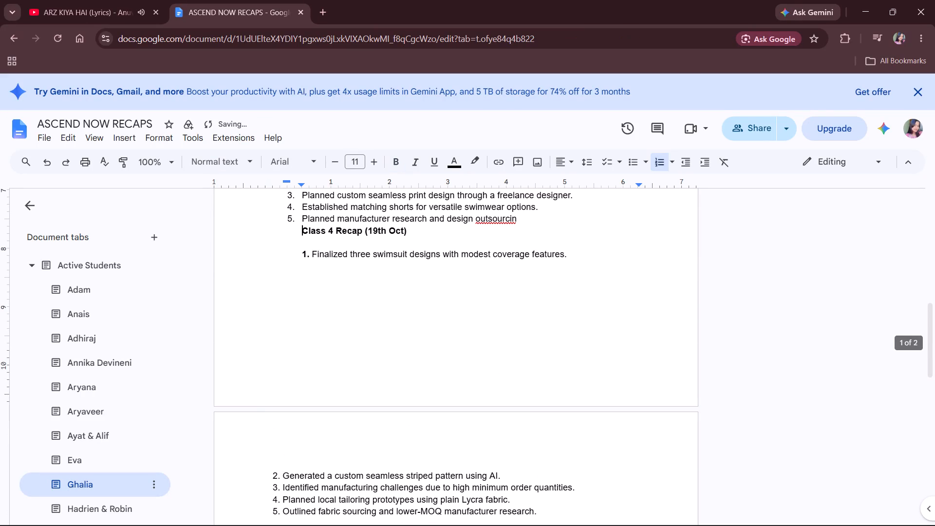
{"action": "key", "text": "BackSpace"}
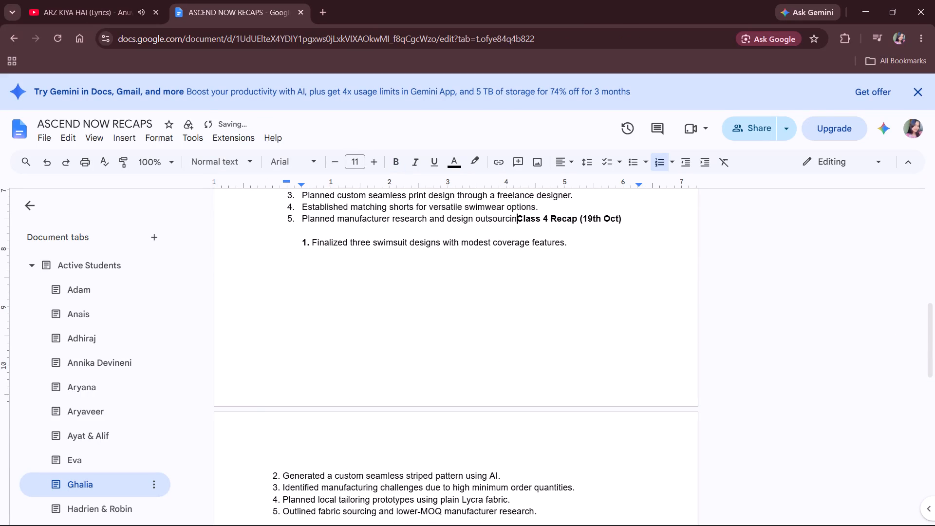
{"action": "key", "text": "Return"}
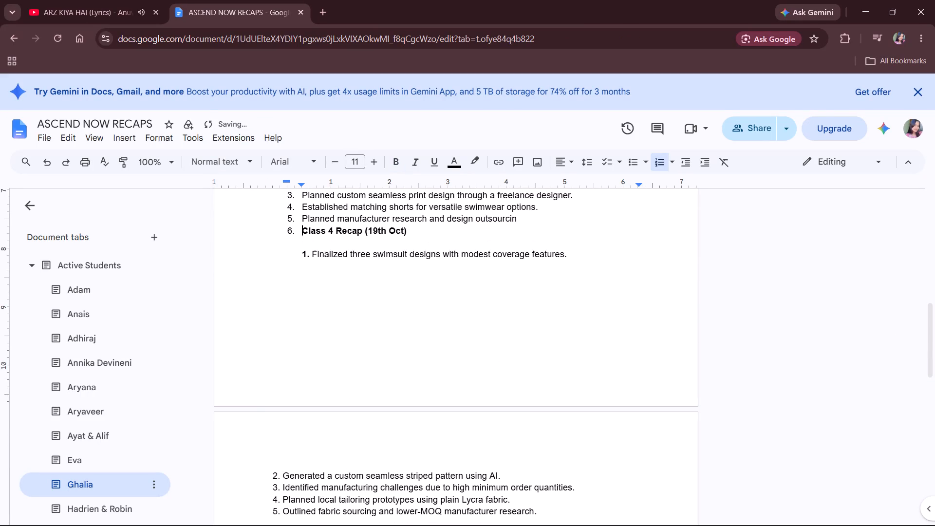
{"action": "key", "text": "Return"}
{"action": "key", "text": "BackSpace"}
{"action": "key", "text": "BackSpace"}
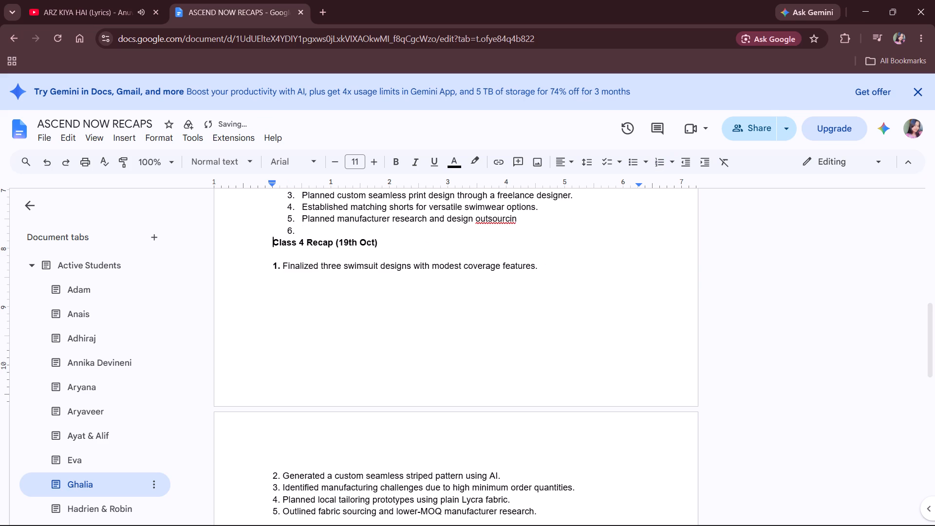
{"action": "left_click", "coordinate": [285, 310]}
{"action": "left_click", "coordinate": [277, 328]}
{"action": "double_click", "coordinate": [277, 328]}
{"action": "left_click", "coordinate": [277, 328]}
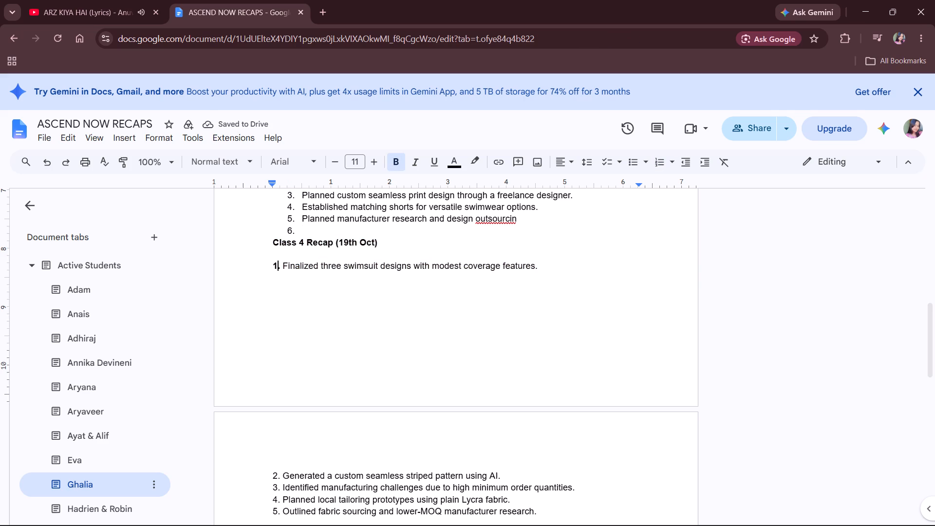
Leave one blank, unnumbered line between the last Class 3 point and the Class 4 Recap heading.
{"action": "left_click", "coordinate": [274, 236]}
{"action": "left_click", "coordinate": [273, 240]}
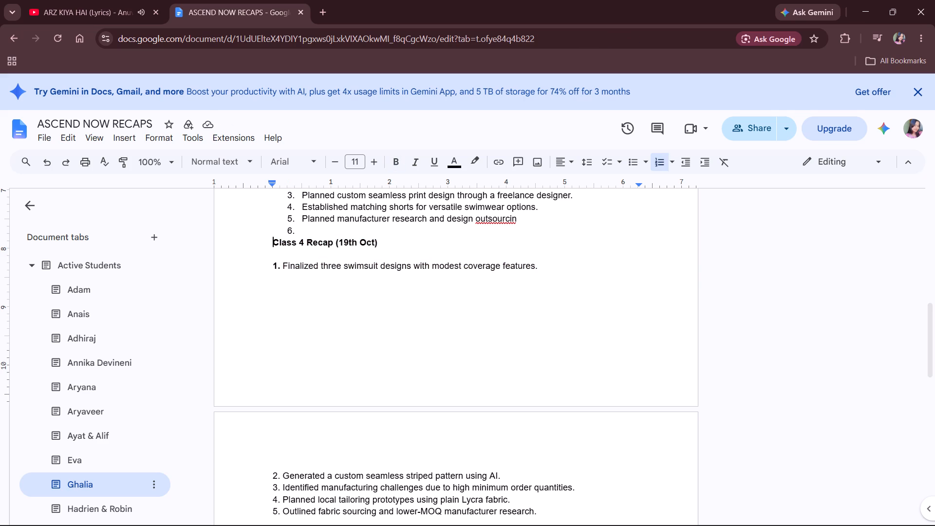
{"action": "key", "text": "Return"}
{"action": "key", "text": "Return"}
{"action": "key", "text": "Return"}
{"action": "key", "text": "Return"}
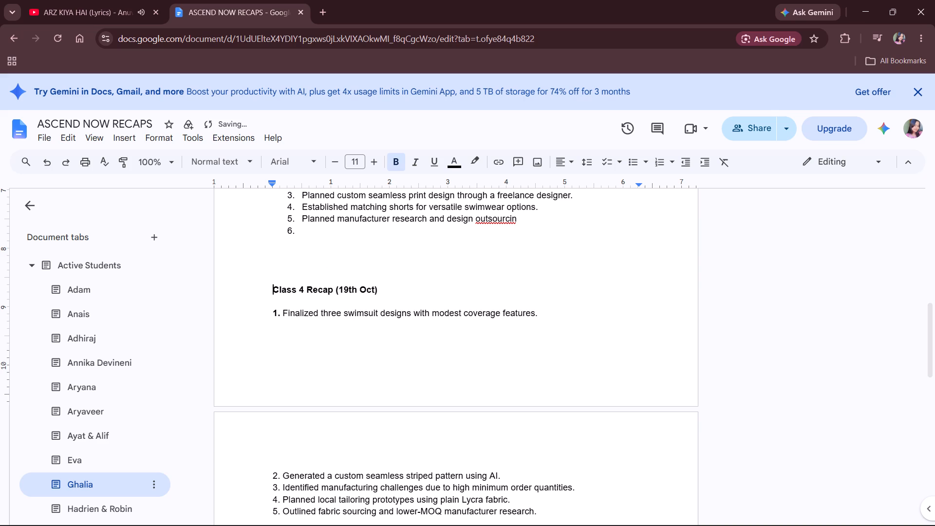
{"action": "key", "text": "Return"}
{"action": "key", "text": "Return"}
{"action": "key", "text": "BackSpace"}
{"action": "key", "text": "BackSpace"}
{"action": "key", "text": "BackSpace"}
{"action": "key", "text": "BackSpace"}
{"action": "key", "text": "BackSpace"}
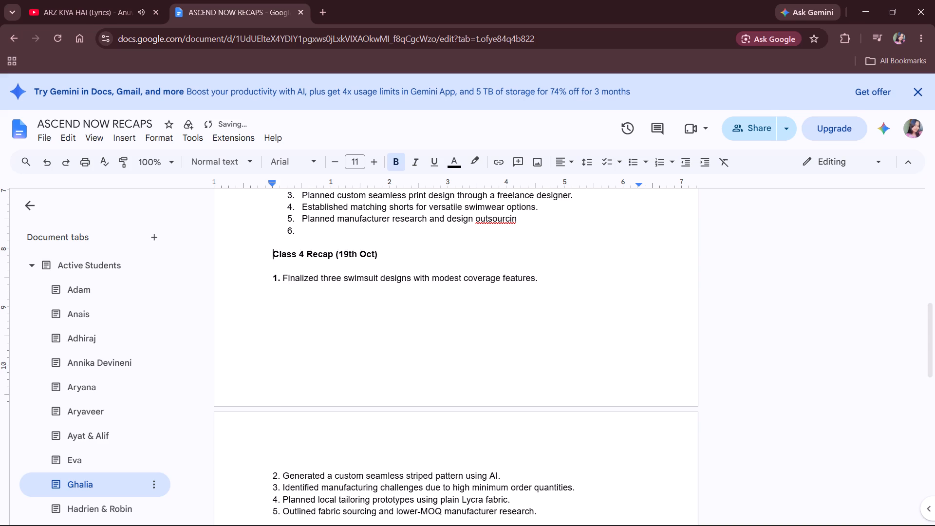
{"action": "left_click", "coordinate": [295, 238]}
{"action": "left_click", "coordinate": [296, 236]}
{"action": "key", "text": "BackSpace"}
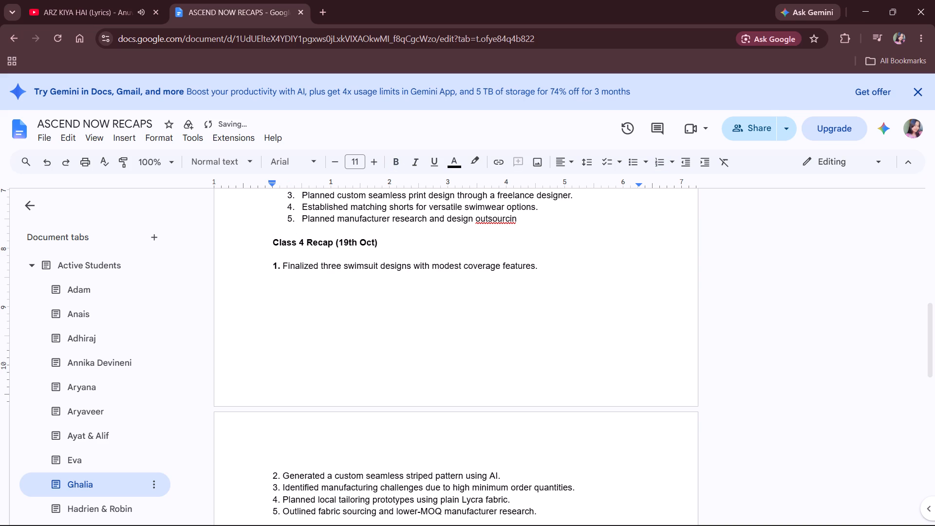
Bring Class 4 points 2 to 5 up to the previous page, each on its own line directly below point 1.
{"action": "left_click", "coordinate": [272, 454]}
{"action": "key", "text": "BackSpace"}
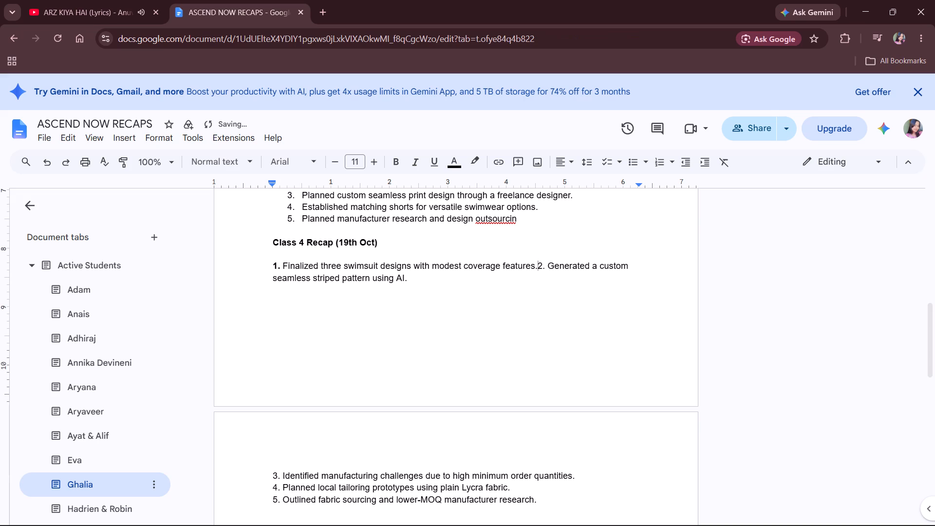
{"action": "key", "text": "Return"}
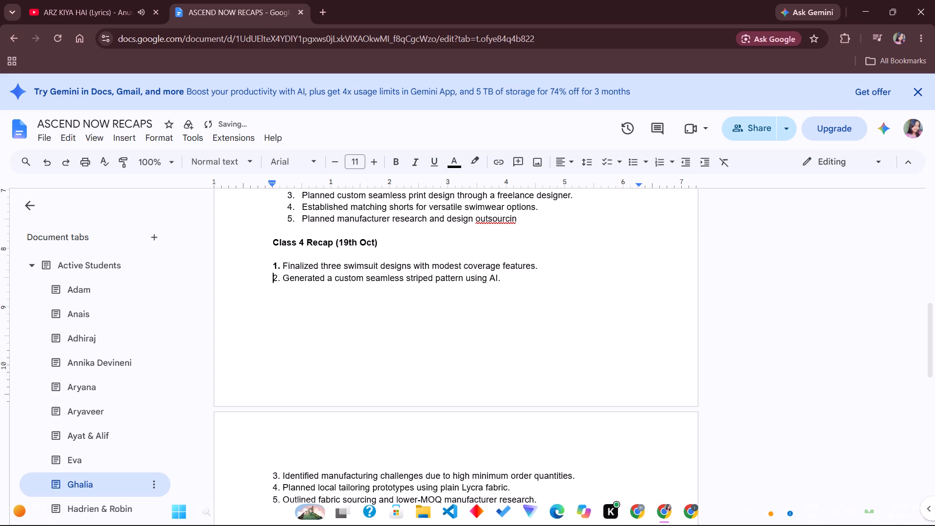
{"action": "left_click", "coordinate": [273, 471]}
{"action": "key", "text": "BackSpace"}
{"action": "key", "text": "Return"}
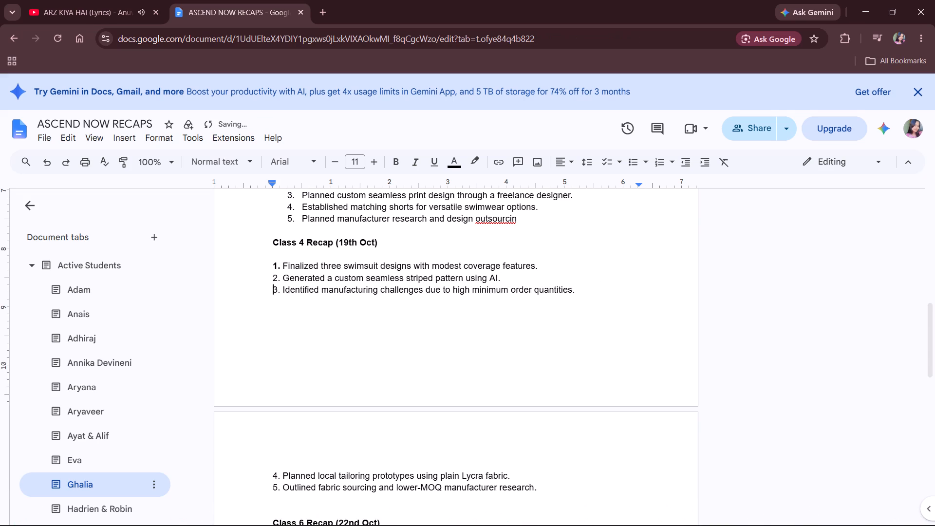
{"action": "left_click", "coordinate": [267, 481]}
{"action": "key", "text": "BackSpace"}
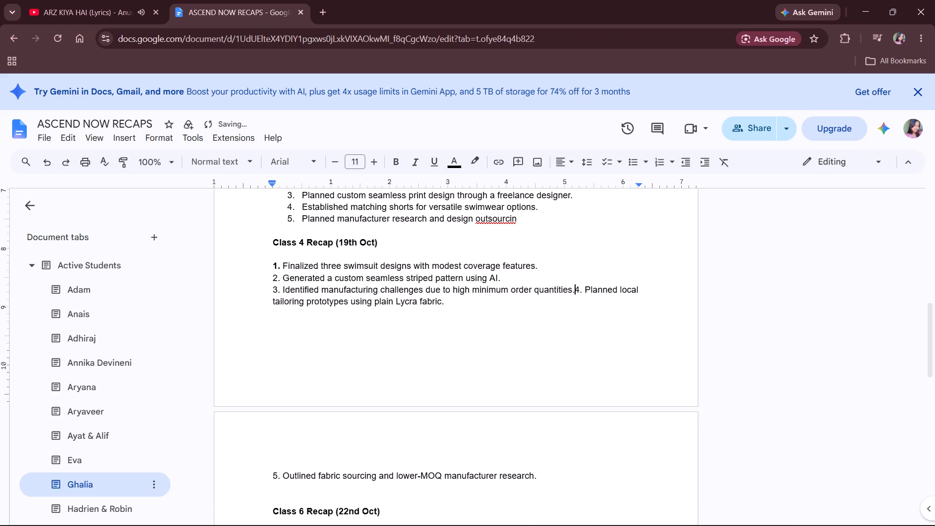
{"action": "key", "text": "Return"}
{"action": "left_click", "coordinate": [266, 482]}
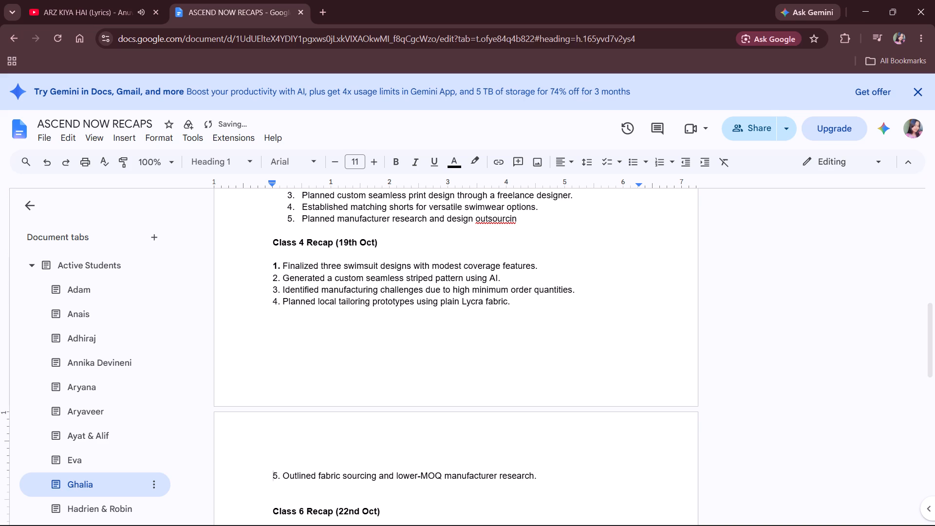
{"action": "key", "text": "BackSpace"}
{"action": "key", "text": "Return"}
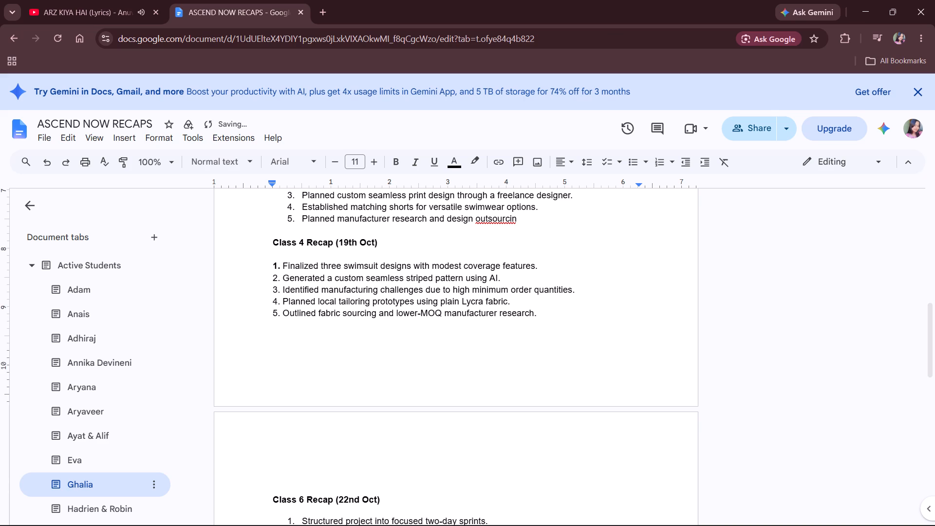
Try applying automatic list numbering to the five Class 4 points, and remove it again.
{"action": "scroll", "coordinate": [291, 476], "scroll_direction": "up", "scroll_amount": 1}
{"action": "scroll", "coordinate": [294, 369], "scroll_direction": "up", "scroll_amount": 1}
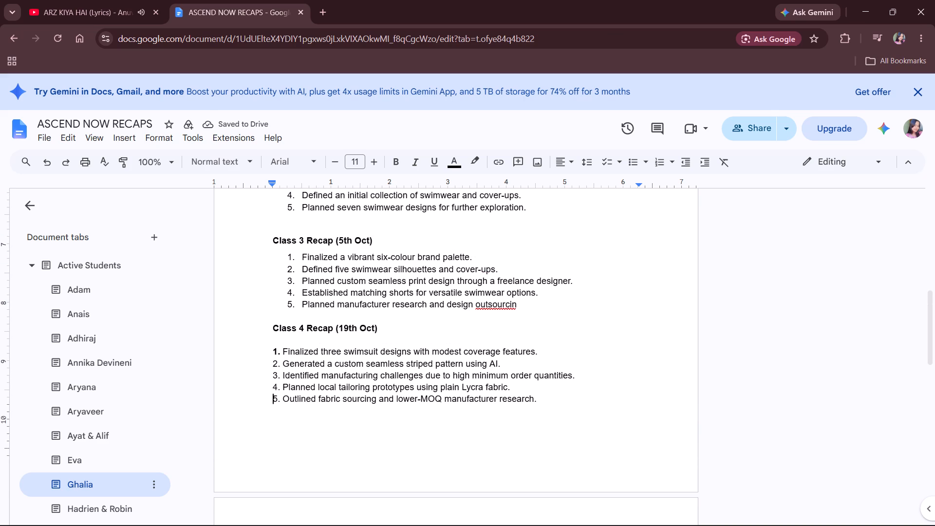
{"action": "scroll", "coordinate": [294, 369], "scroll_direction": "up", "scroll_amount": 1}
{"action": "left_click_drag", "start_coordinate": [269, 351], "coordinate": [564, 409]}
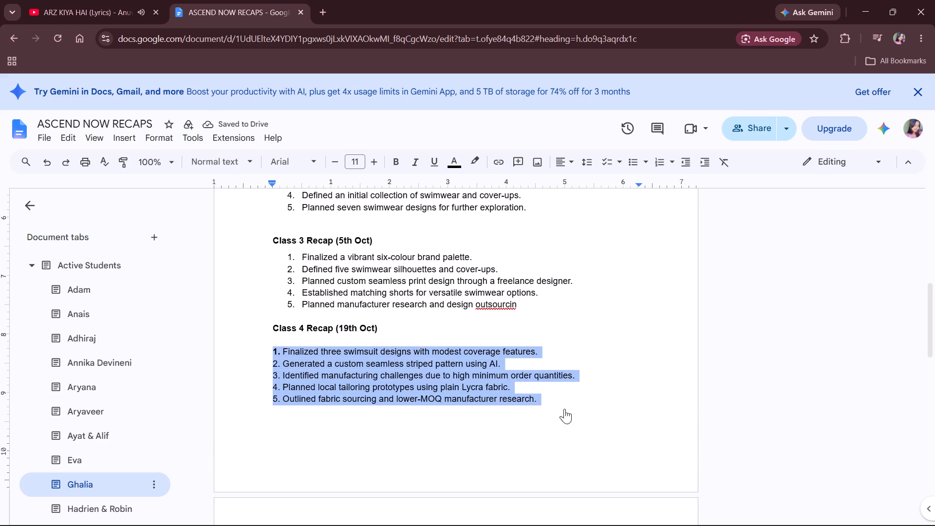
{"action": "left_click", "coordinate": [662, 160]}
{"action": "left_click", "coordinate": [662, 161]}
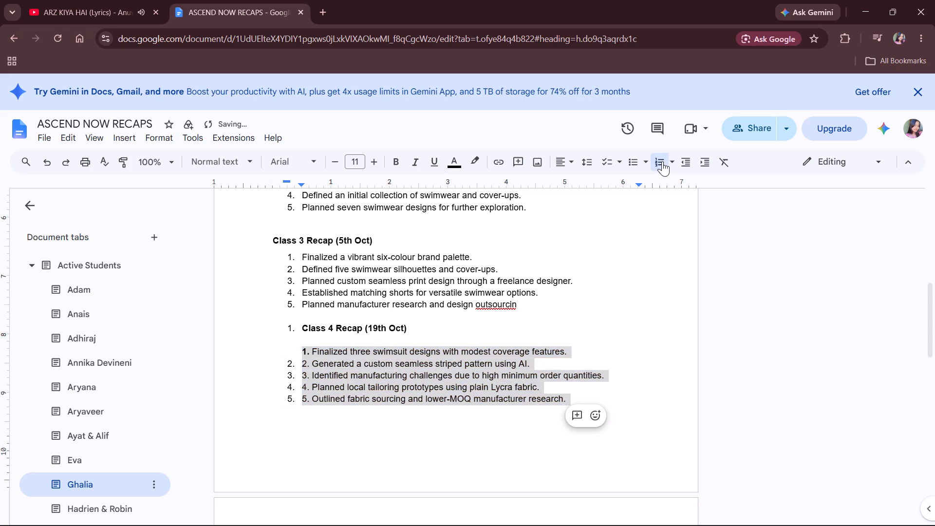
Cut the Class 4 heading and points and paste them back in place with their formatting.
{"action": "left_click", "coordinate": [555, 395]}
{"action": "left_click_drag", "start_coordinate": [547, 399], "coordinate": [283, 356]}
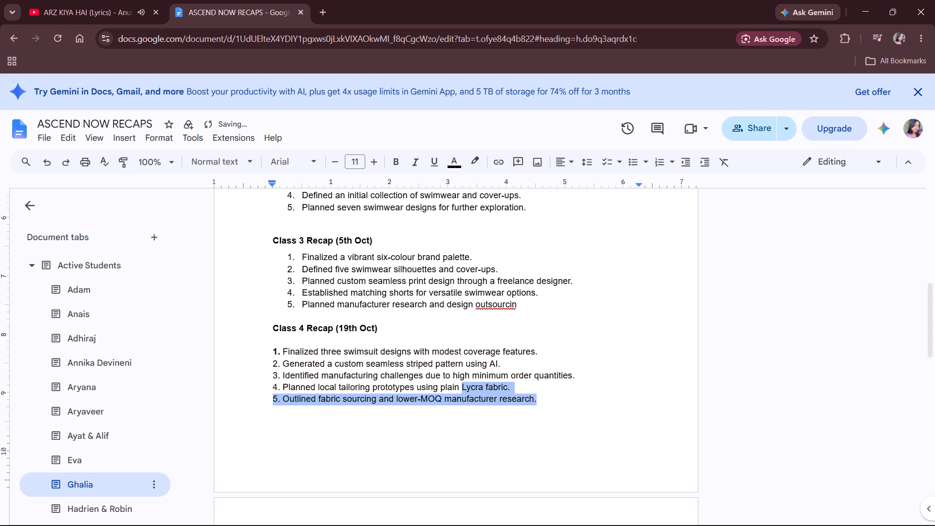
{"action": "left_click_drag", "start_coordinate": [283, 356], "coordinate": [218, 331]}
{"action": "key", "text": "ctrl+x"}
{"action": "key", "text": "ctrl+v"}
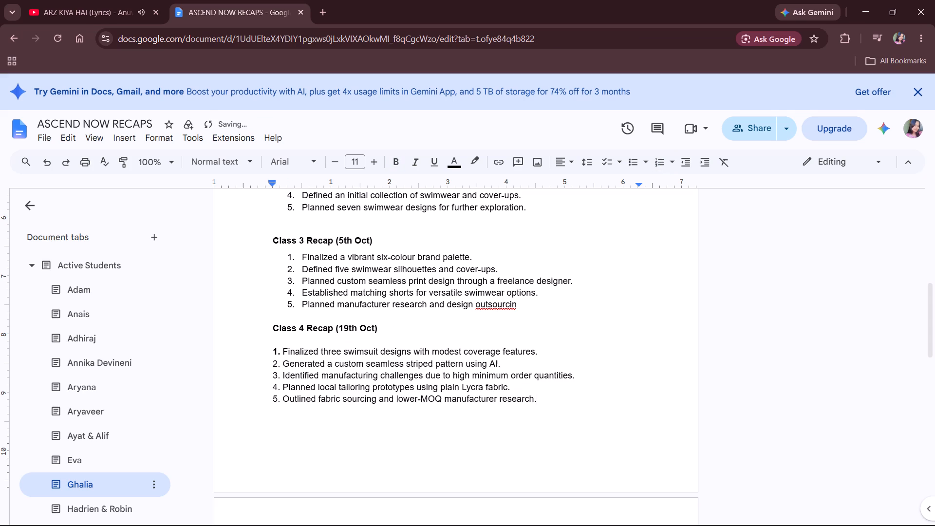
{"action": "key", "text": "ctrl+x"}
Cut the Class 4 heading and its five points and paste them back in place as text without formatting.
{"action": "left_click_drag", "start_coordinate": [562, 413], "coordinate": [270, 327]}
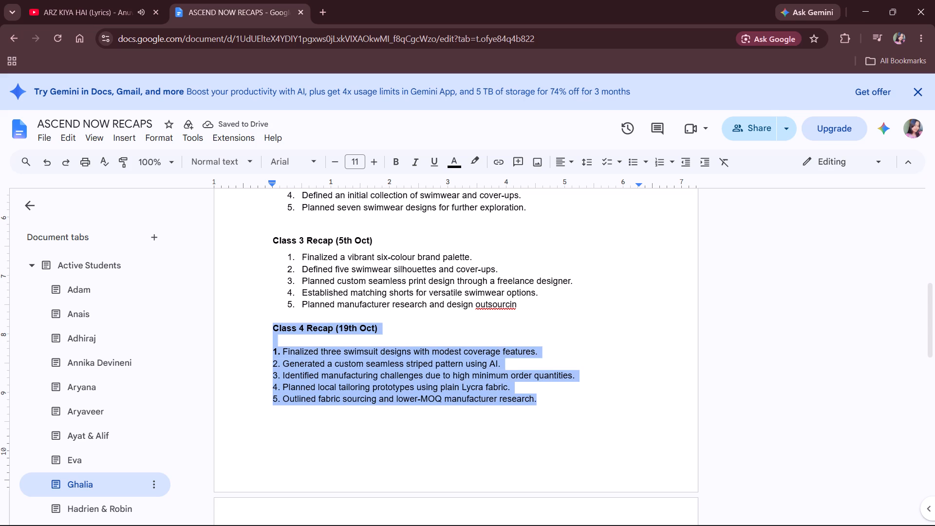
{"action": "left_click_drag", "start_coordinate": [270, 327], "coordinate": [270, 327]}
{"action": "key", "text": "ctrl+x"}
{"action": "key", "text": "ctrl+shift+v"}
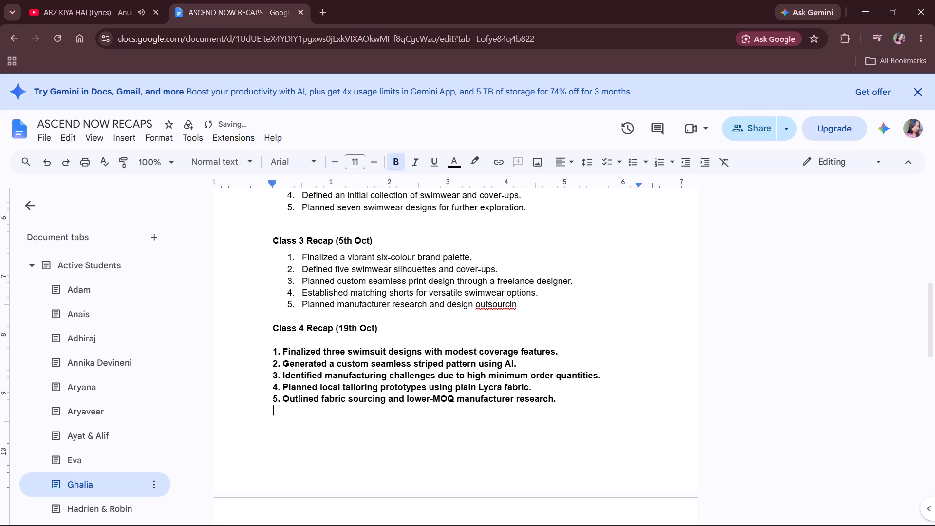
Apply automatic list numbering to the five Class 4 points and the empty line below, leaving the heading out.
{"action": "left_click_drag", "start_coordinate": [581, 402], "coordinate": [274, 327]}
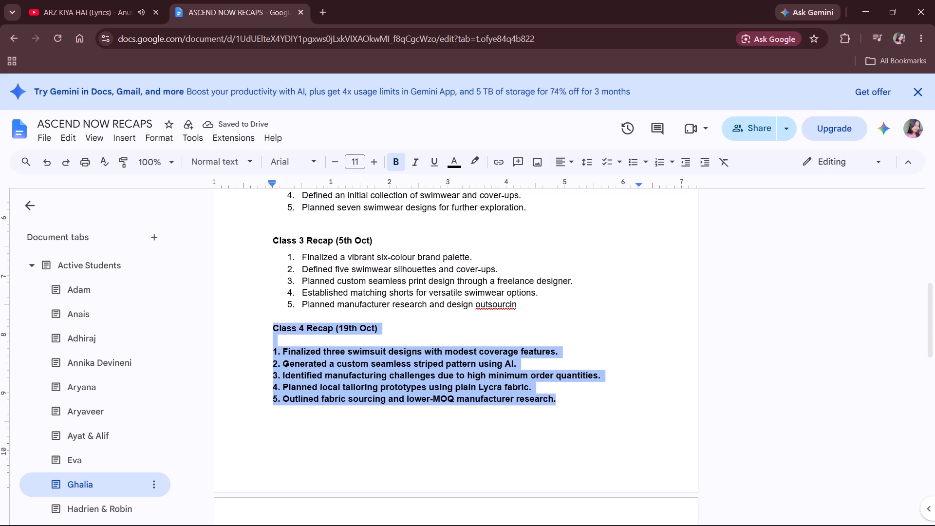
{"action": "left_click", "coordinate": [283, 360]}
{"action": "left_click_drag", "start_coordinate": [271, 350], "coordinate": [471, 392]}
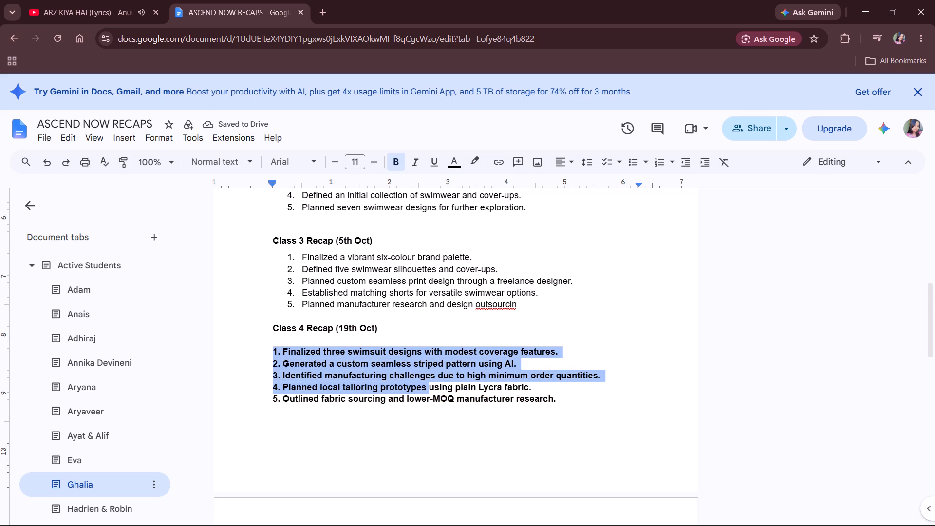
{"action": "left_click_drag", "start_coordinate": [471, 392], "coordinate": [565, 412]}
{"action": "left_click", "coordinate": [655, 167]}
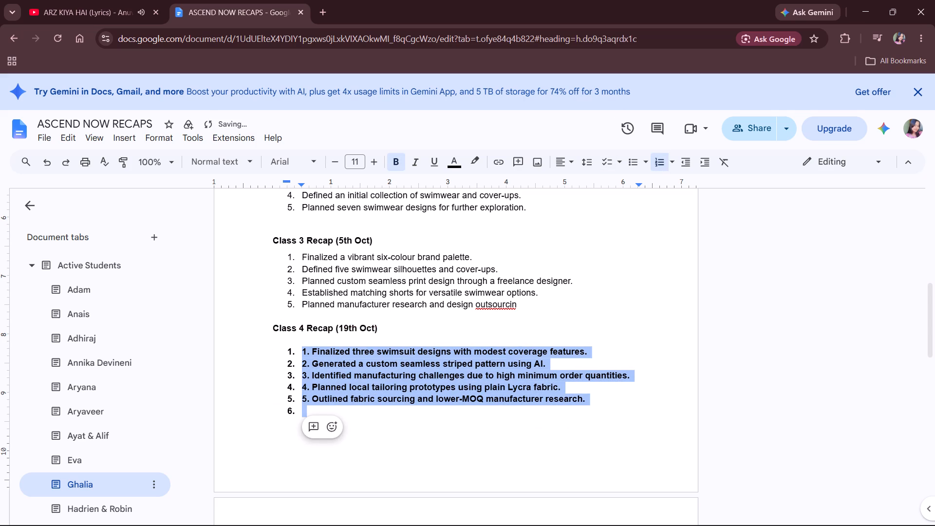
Remove the manually entered 5. from the last Class 4 point, keeping its automatic list number.
{"action": "left_click", "coordinate": [318, 380]}
{"action": "left_click", "coordinate": [308, 396]}
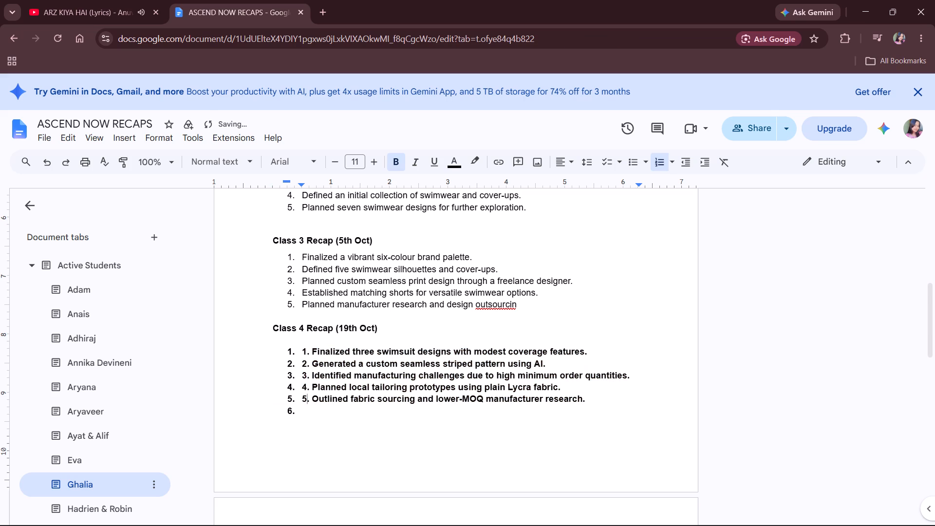
{"action": "key", "text": "Right"}
{"action": "key", "text": "Right"}
{"action": "key", "text": "BackSpace"}
{"action": "key", "text": "BackSpace"}
{"action": "key", "text": "BackSpace"}
{"action": "key", "text": "BackSpace"}
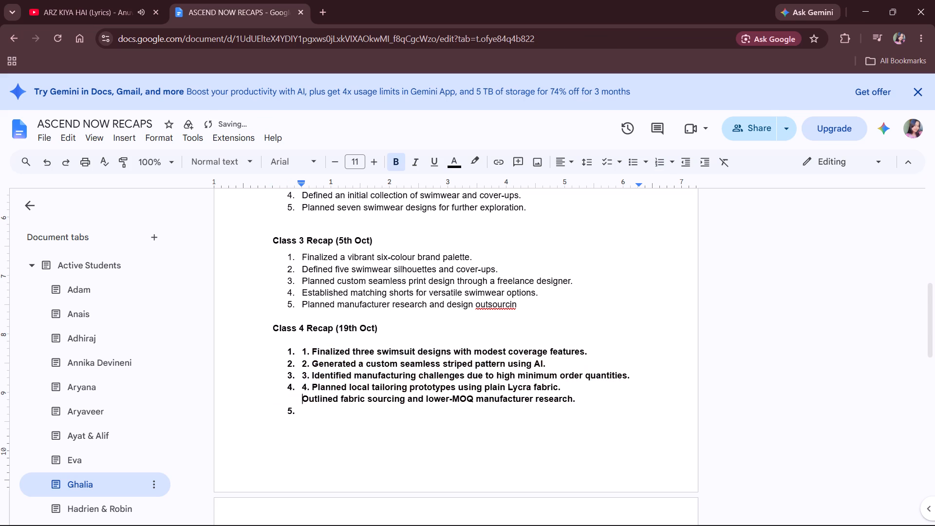
{"action": "key", "text": "ctrl+z"}
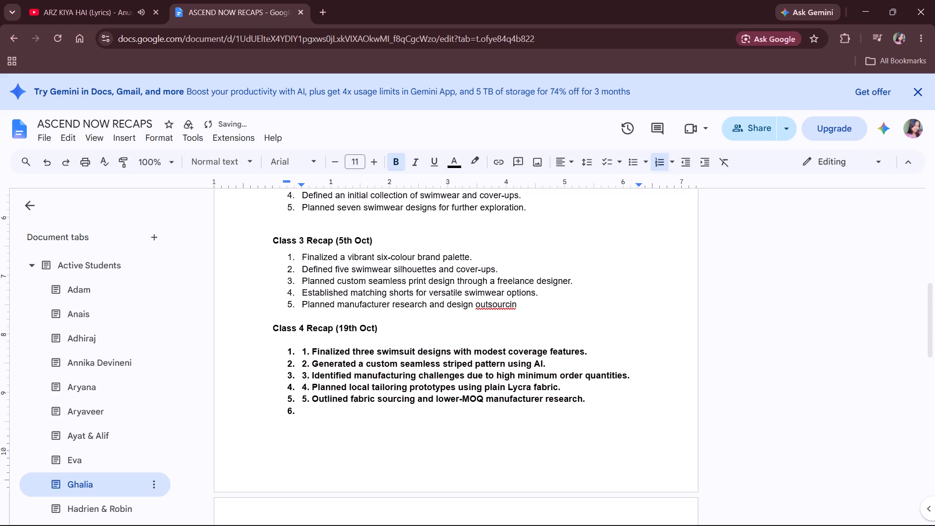
{"action": "key", "text": "BackSpace"}
{"action": "key", "text": "BackSpace"}
{"action": "key", "text": "BackSpace"}
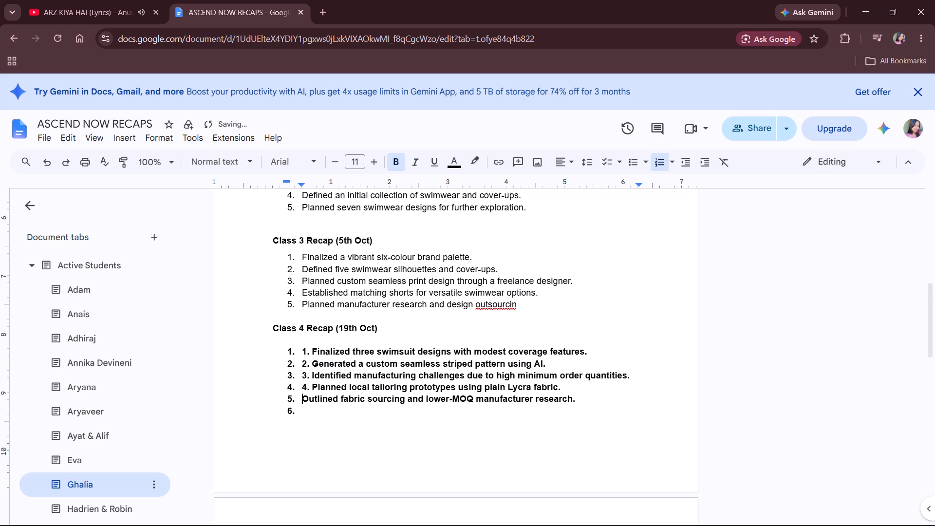
Remove the manually entered 4., 3., 2. and 1. from the first four Class 4 points, keeping their automatic list numbers.
{"action": "key", "text": "Up"}
{"action": "key", "text": "Delete"}
{"action": "key", "text": "Delete"}
{"action": "key", "text": "Delete"}
{"action": "key", "text": "Up"}
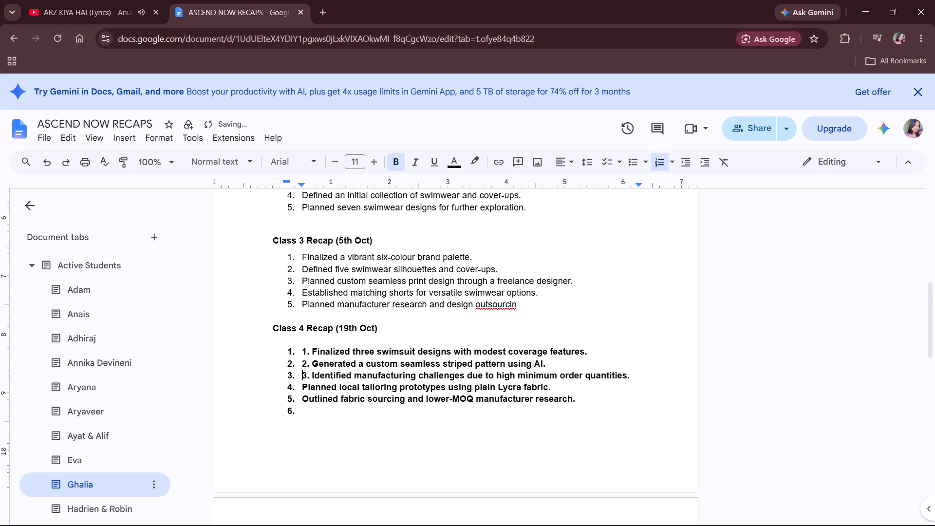
{"action": "key", "text": "Delete"}
{"action": "key", "text": "Delete"}
{"action": "key", "text": "Delete"}
{"action": "key", "text": "Up"}
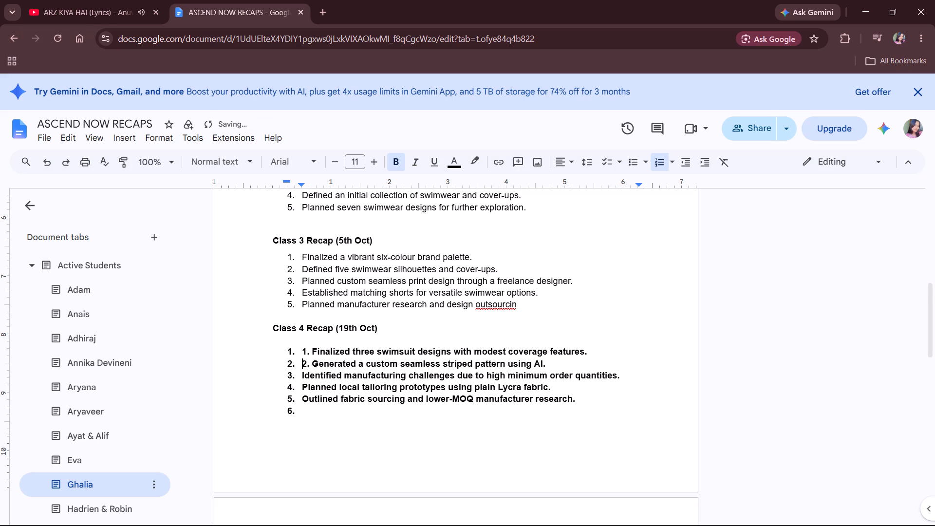
{"action": "key", "text": "Delete"}
{"action": "key", "text": "Delete"}
{"action": "key", "text": "Delete"}
{"action": "key", "text": "Up"}
{"action": "key", "text": "Delete"}
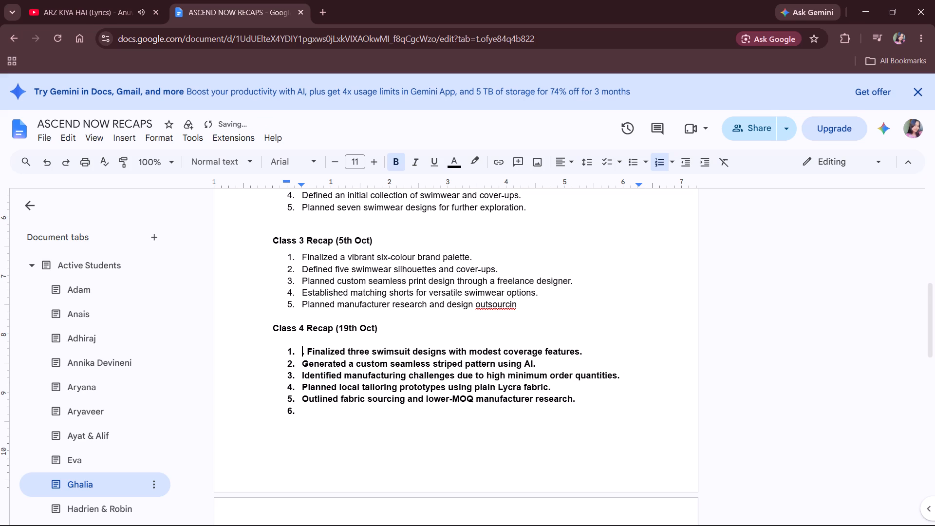
{"action": "key", "text": "Delete"}
{"action": "key", "text": "Delete"}
Remove the list numbering and indent from the empty sixth line below the Class 4 points.
{"action": "left_click", "coordinate": [304, 414]}
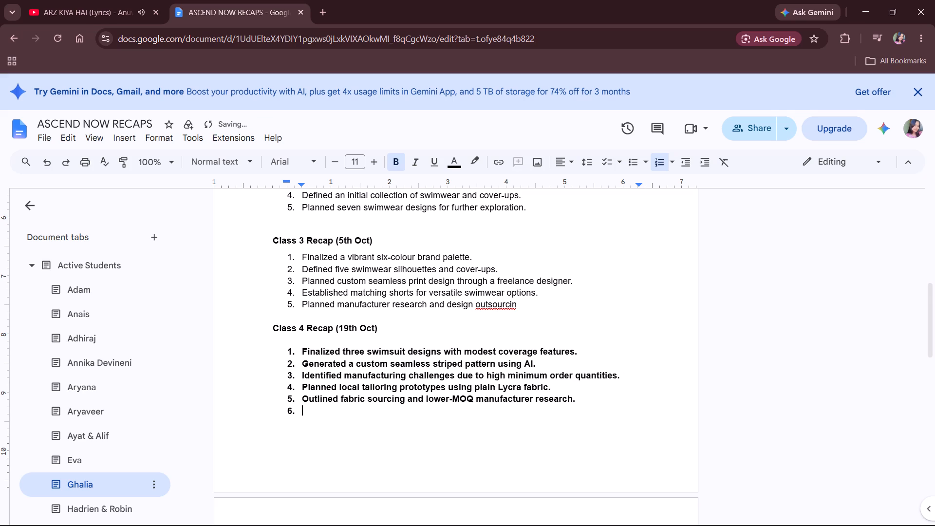
{"action": "key", "text": "BackSpace"}
{"action": "key", "text": "BackSpace"}
Remove the bold formatting from the five Class 4 points, leaving the heading bold.
{"action": "left_click_drag", "start_coordinate": [587, 399], "coordinate": [468, 390]}
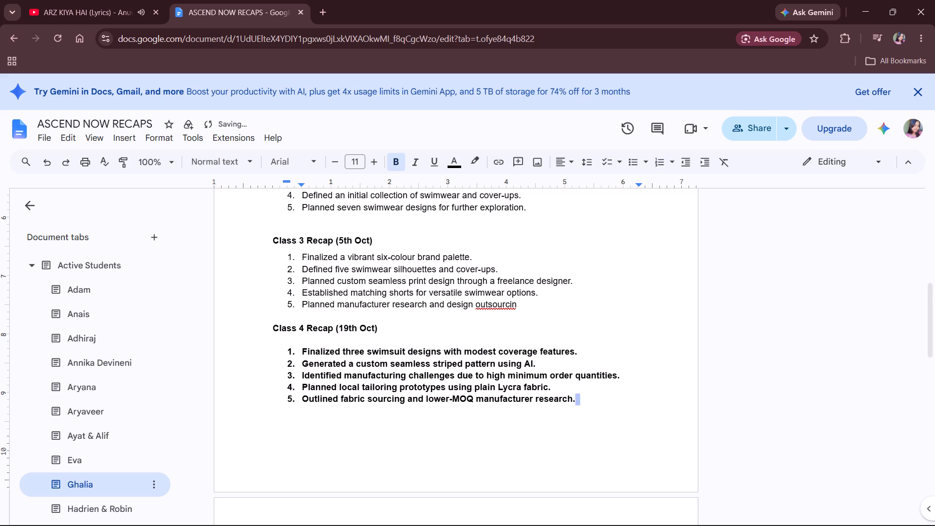
{"action": "left_click_drag", "start_coordinate": [468, 390], "coordinate": [242, 351]}
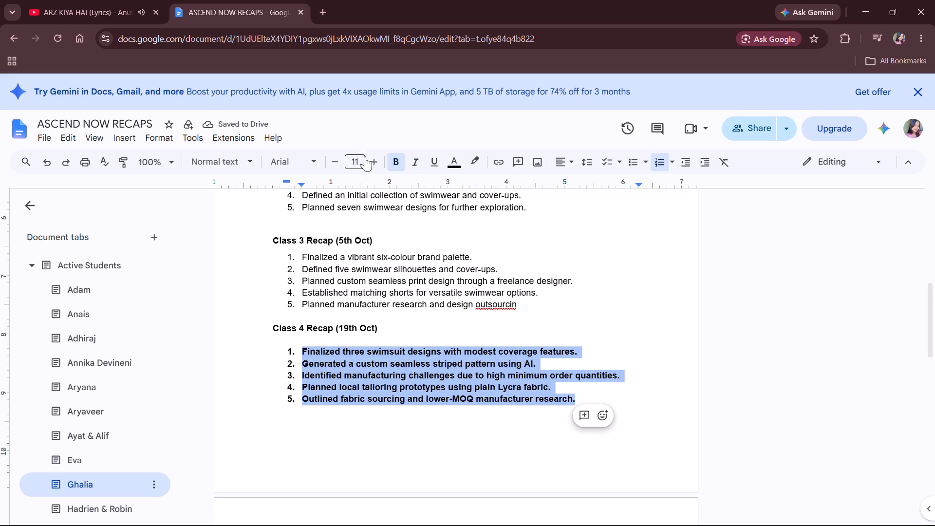
{"action": "left_click", "coordinate": [399, 165]}
{"action": "left_click", "coordinate": [375, 465]}
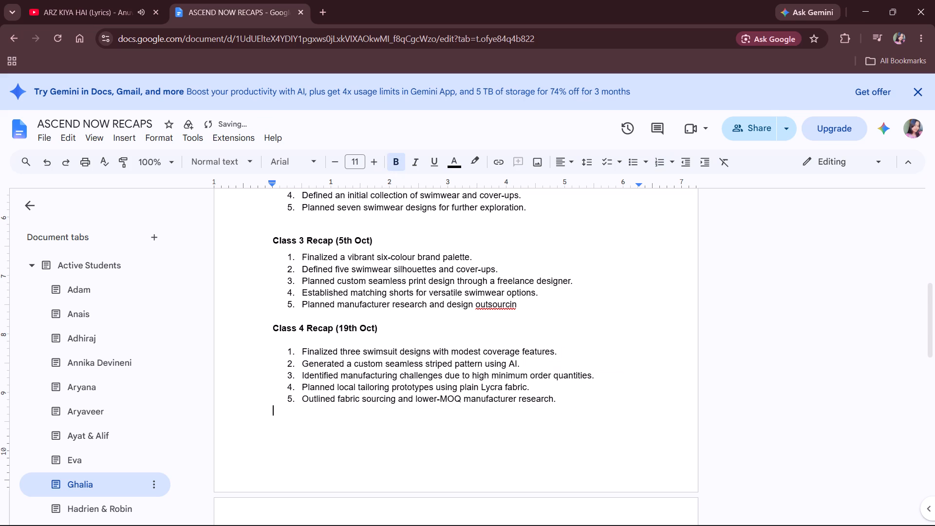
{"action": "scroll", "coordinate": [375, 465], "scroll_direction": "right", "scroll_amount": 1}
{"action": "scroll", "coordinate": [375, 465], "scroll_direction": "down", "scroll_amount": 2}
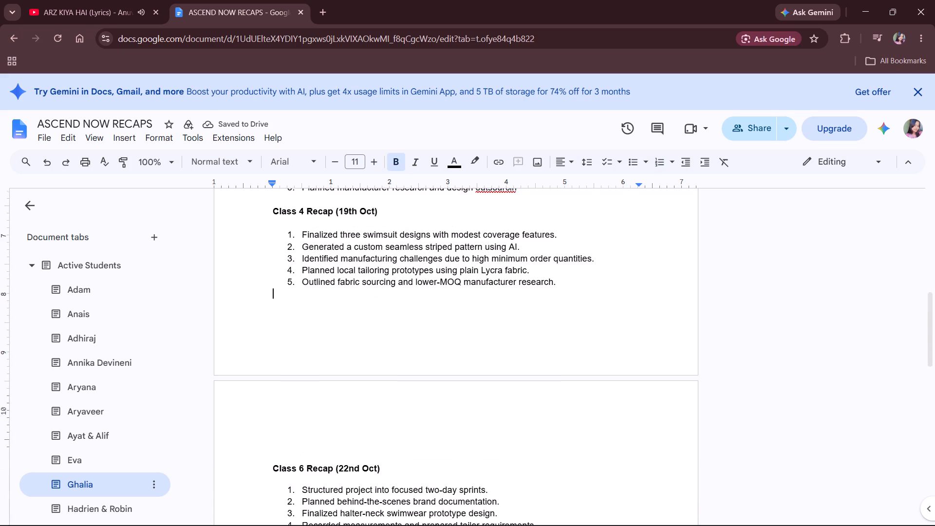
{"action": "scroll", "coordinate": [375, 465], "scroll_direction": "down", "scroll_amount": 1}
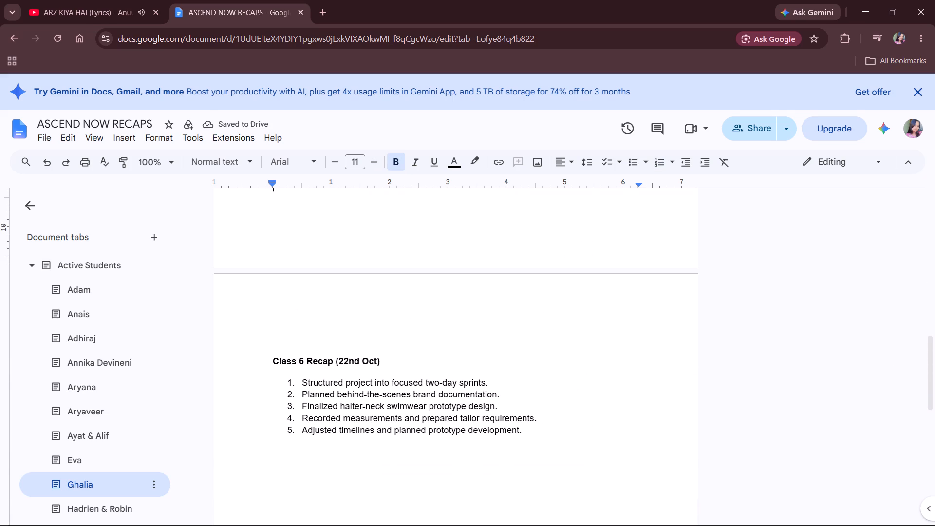
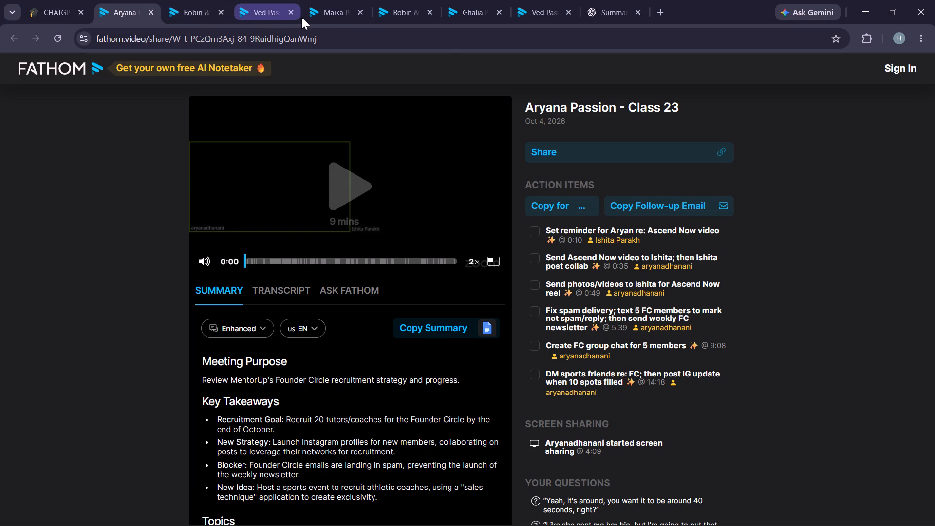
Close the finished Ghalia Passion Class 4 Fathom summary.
{"action": "left_click", "coordinate": [470, 17]}
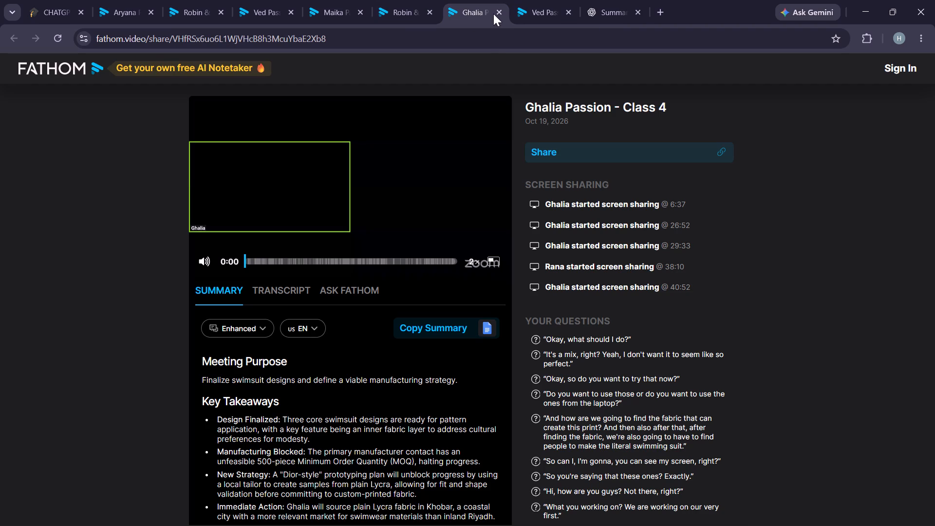
{"action": "left_click", "coordinate": [496, 12]}
Group the open Fathom pages by student, placing Ved Class 1 beside Class 2 and Robin & Hadrien Class 36 beside Class 37.
{"action": "left_click_drag", "start_coordinate": [255, 5], "coordinate": [406, 1]}
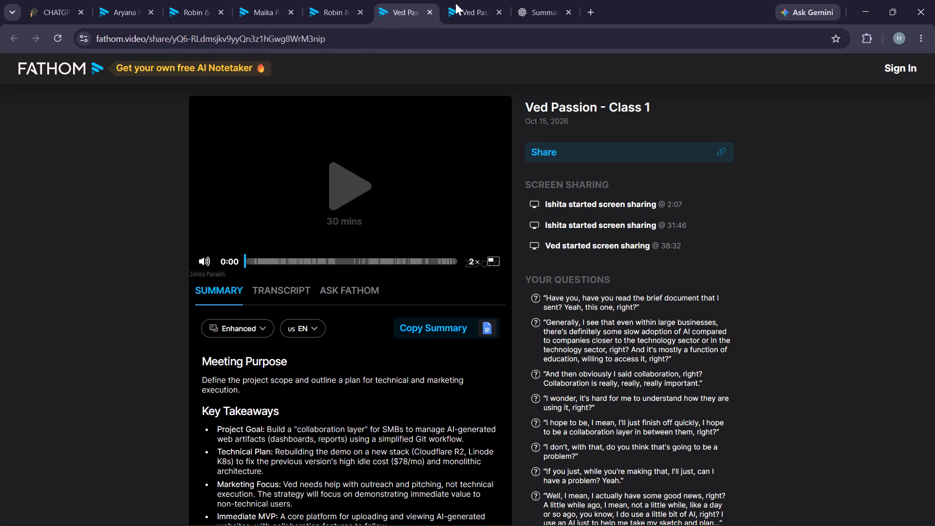
{"action": "left_click", "coordinate": [463, 6]}
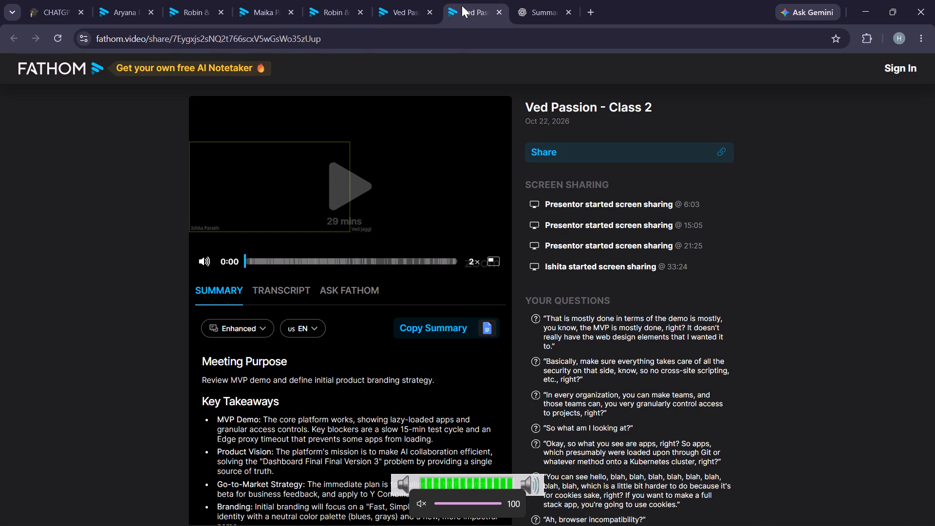
{"action": "left_click", "coordinate": [413, 7]}
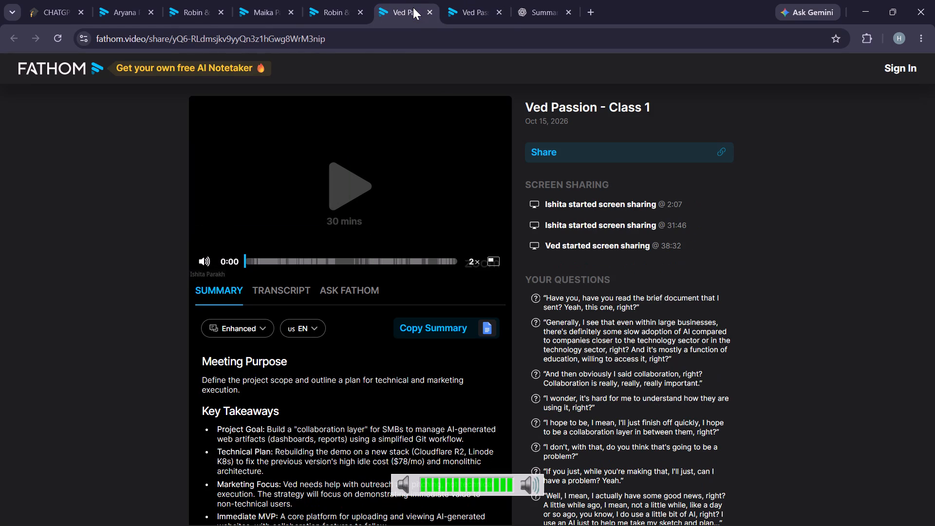
{"action": "left_click", "coordinate": [333, 4]}
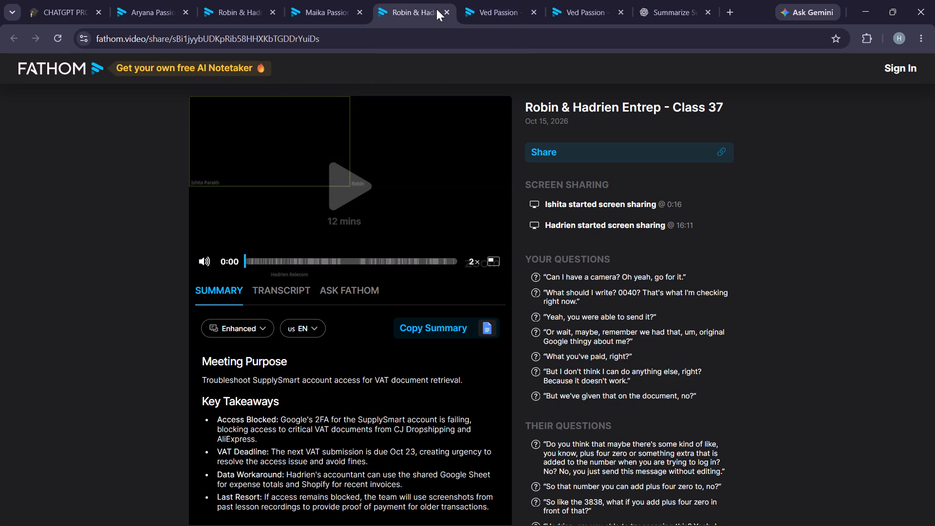
{"action": "left_click_drag", "start_coordinate": [243, 7], "coordinate": [264, 8]}
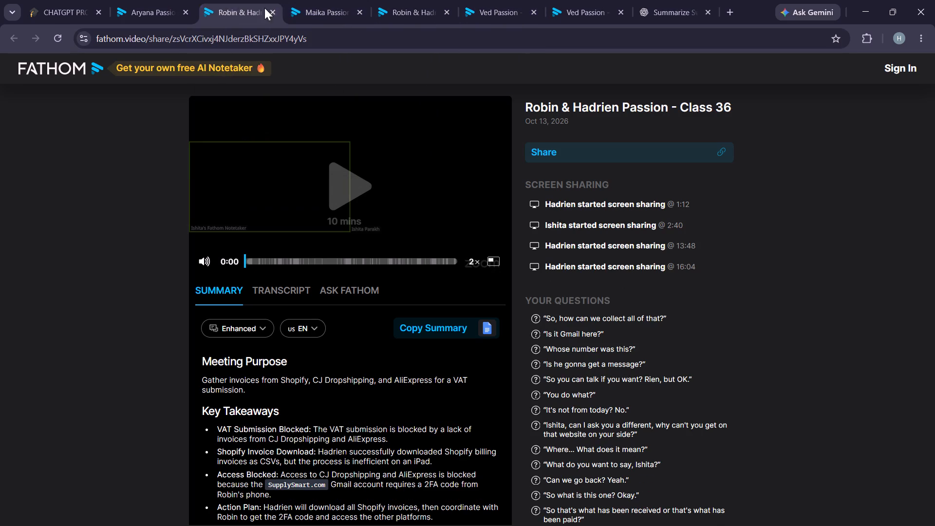
{"action": "left_click_drag", "start_coordinate": [264, 8], "coordinate": [321, 13]}
{"action": "left_click", "coordinate": [403, 3]}
{"action": "left_click_drag", "start_coordinate": [315, 19], "coordinate": [374, 29]}
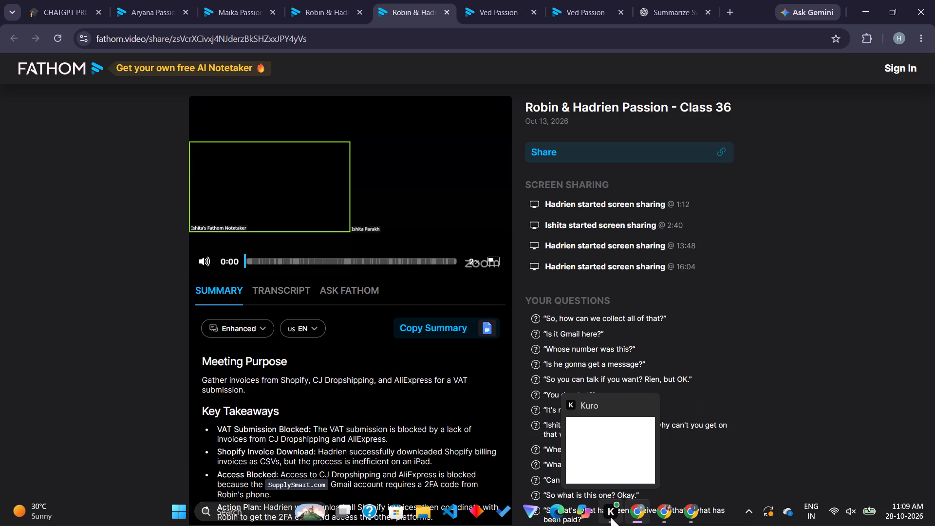
{"action": "left_click", "coordinate": [72, 7]}
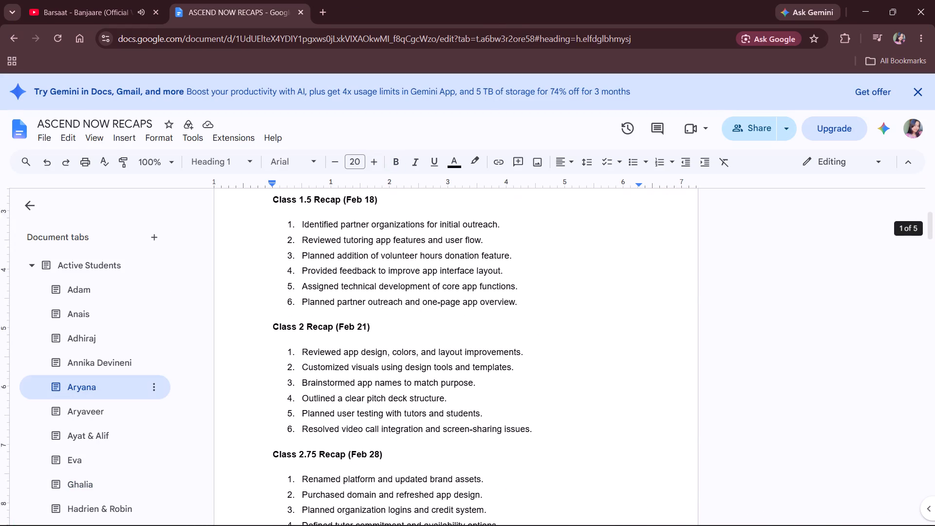
Paste the shortened five-point Class 23 recap from ChatGPT below the Class 22 recap at the end of the Aryana tab.
{"action": "scroll", "coordinate": [294, 416], "scroll_direction": "down", "scroll_amount": 16}
{"action": "scroll", "coordinate": [294, 416], "scroll_direction": "up", "scroll_amount": 3}
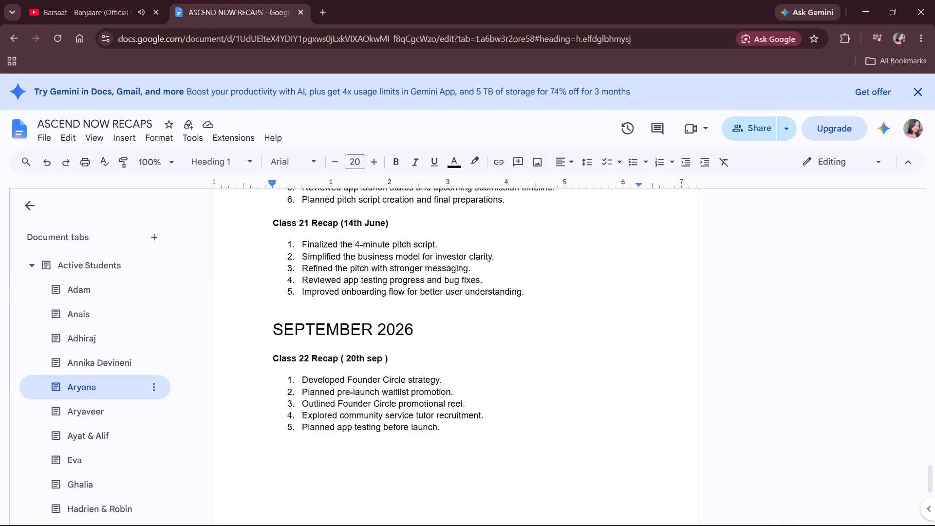
{"action": "scroll", "coordinate": [294, 416], "scroll_direction": "down", "scroll_amount": 1}
{"action": "left_click", "coordinate": [278, 440]}
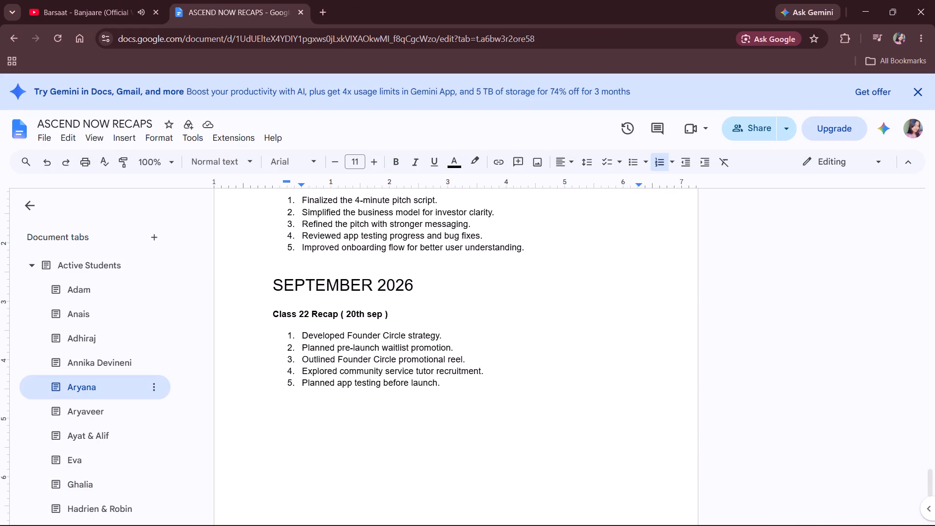
{"action": "left_click", "coordinate": [424, 487]}
{"action": "left_click", "coordinate": [444, 367]}
{"action": "left_click", "coordinate": [442, 391]}
In Aryana's section of ASCEND NOW RECAPS, add blank space below the Class 22 points and paste the shortened five-point recap.
{"action": "key", "text": "shift+Return"}
{"action": "key", "text": "shift+Return"}
{"action": "key", "text": "shift+Return"}
{"action": "key", "text": "shift+Return"}
{"action": "key", "text": "shift+Return"}
{"action": "key", "text": "BackSpace"}
{"action": "key", "text": "BackSpace"}
{"action": "key", "text": "shift+Return"}
{"action": "key", "text": "ctrl+v"}
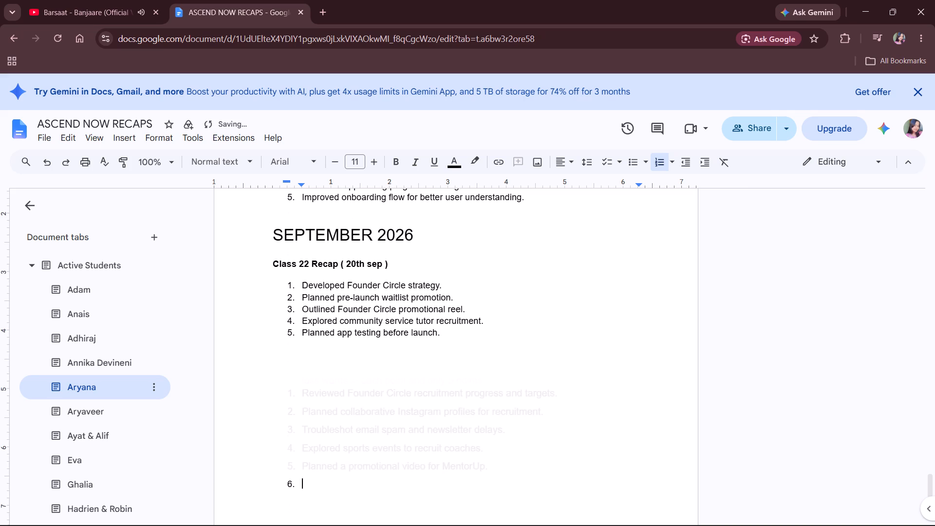
Set the text colour of the newly pasted Aryana recap to black.
{"action": "left_click_drag", "start_coordinate": [491, 470], "coordinate": [300, 384]}
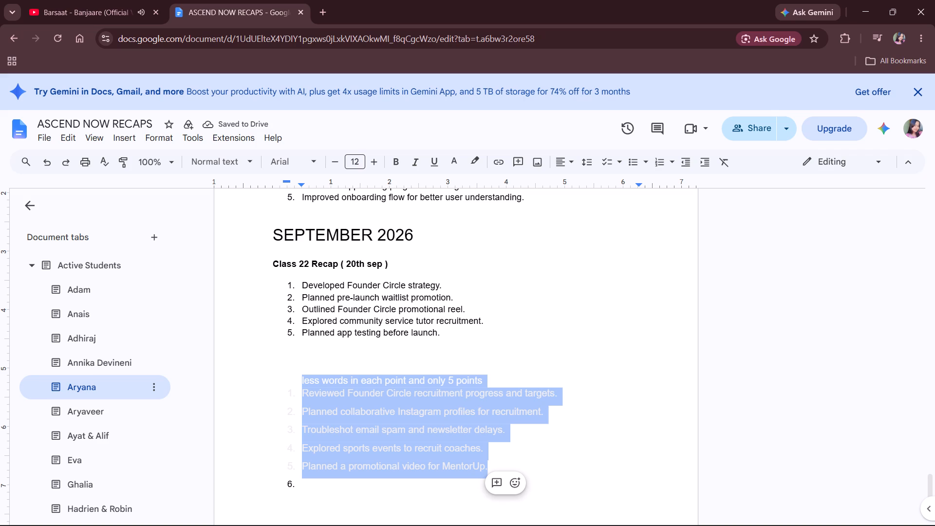
{"action": "left_click", "coordinate": [449, 164]}
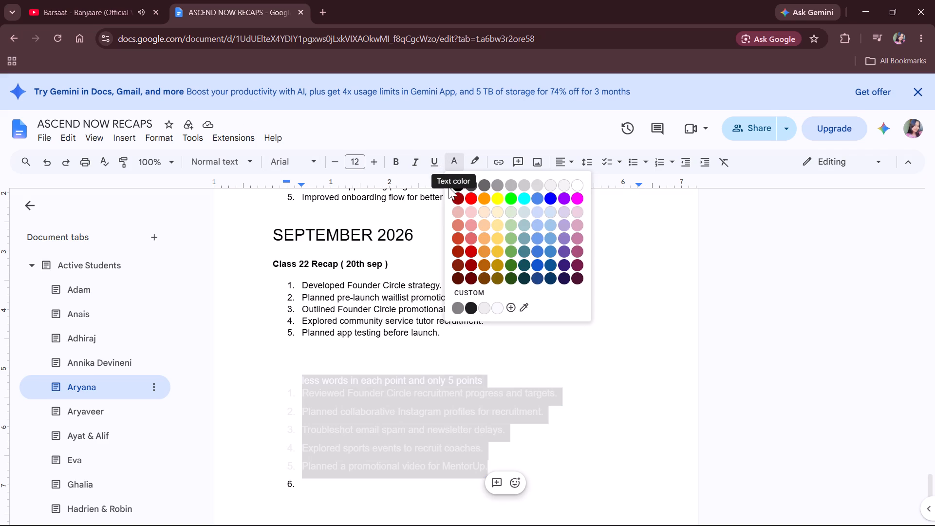
{"action": "left_click", "coordinate": [453, 186]}
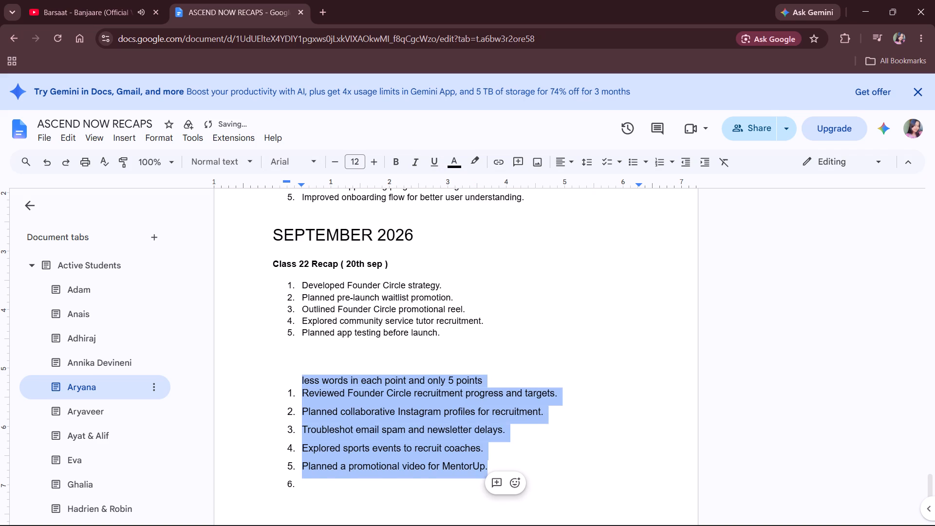
Delete the stray line "less words in each point and only 5 points" above the new recap points.
{"action": "left_click", "coordinate": [443, 360]}
{"action": "left_click_drag", "start_coordinate": [485, 380], "coordinate": [480, 380]}
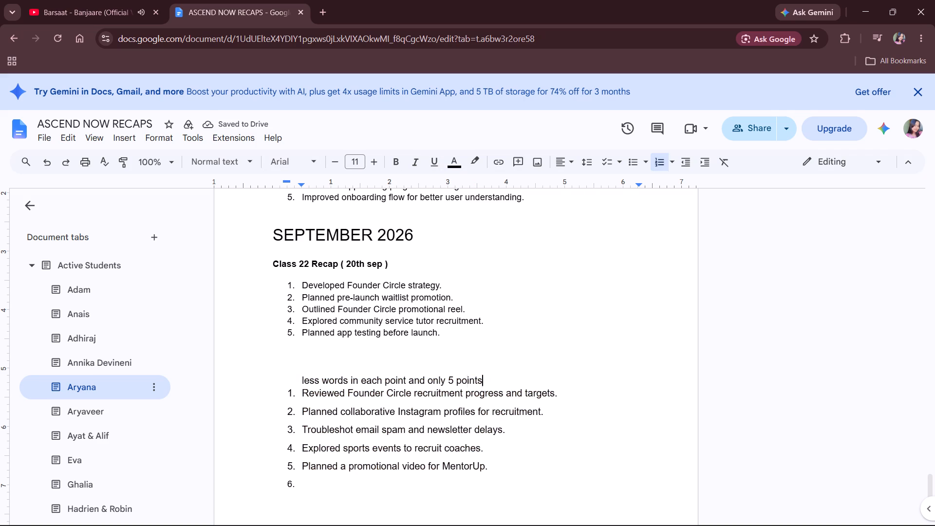
{"action": "left_click_drag", "start_coordinate": [480, 380], "coordinate": [281, 384]}
{"action": "key", "text": "BackSpace"}
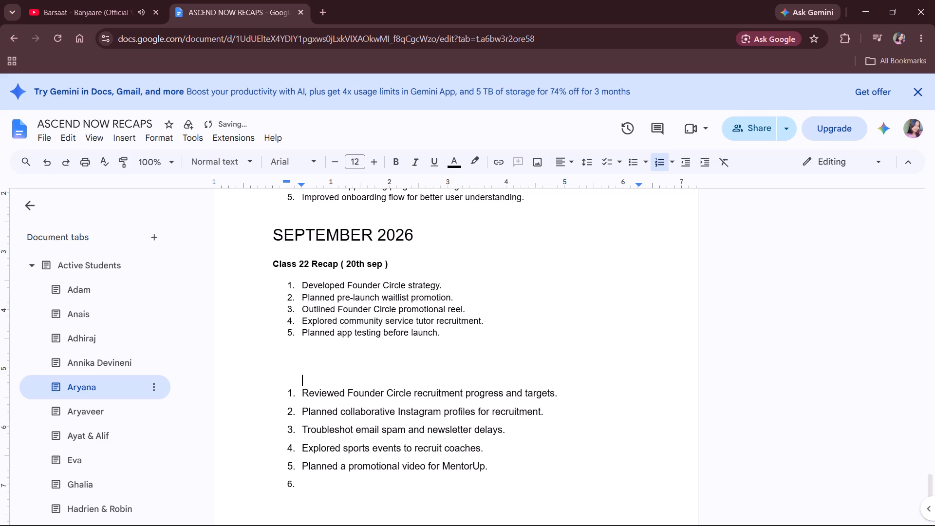
Copy the SEPTEMBER 2026 and Class 22 Recap headings and paste them above the new Aryana recap points.
{"action": "left_click_drag", "start_coordinate": [390, 266], "coordinate": [230, 236]}
{"action": "key", "text": "ctrl+c"}
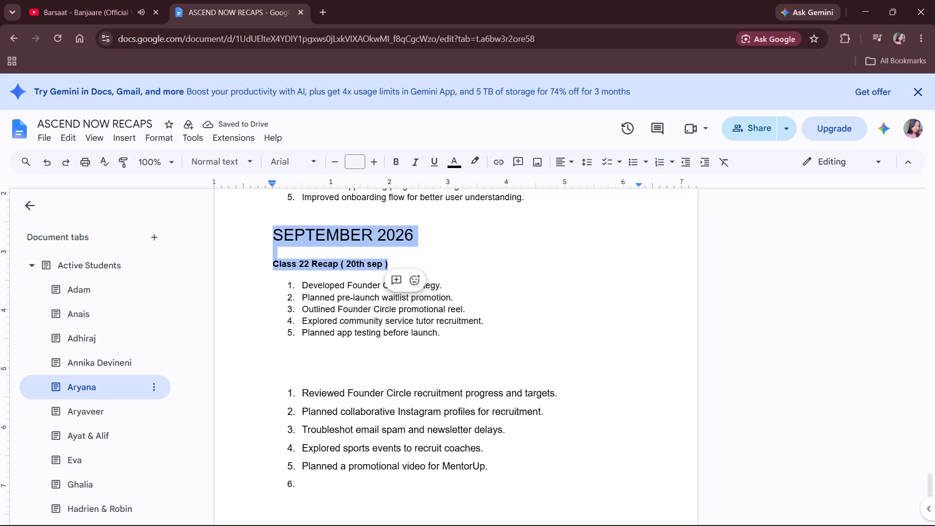
{"action": "left_click", "coordinate": [285, 364]}
{"action": "key", "text": "ctrl+v"}
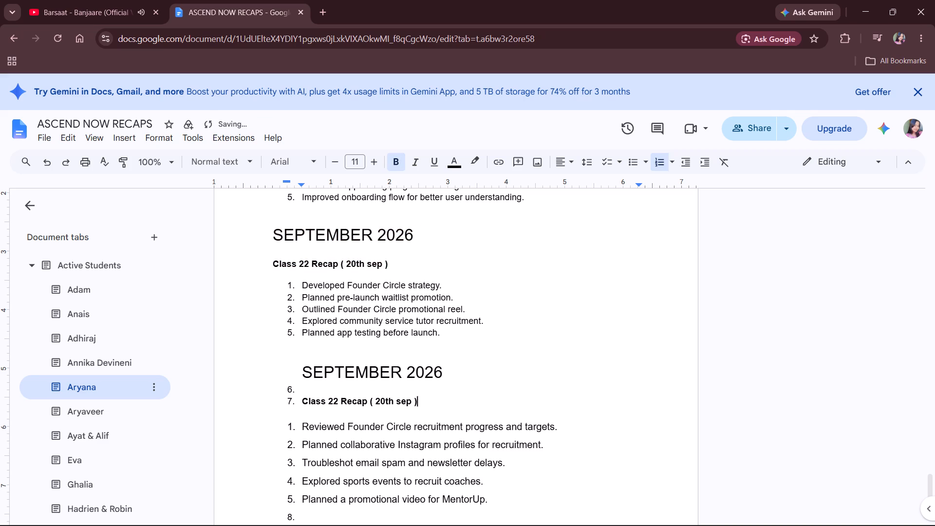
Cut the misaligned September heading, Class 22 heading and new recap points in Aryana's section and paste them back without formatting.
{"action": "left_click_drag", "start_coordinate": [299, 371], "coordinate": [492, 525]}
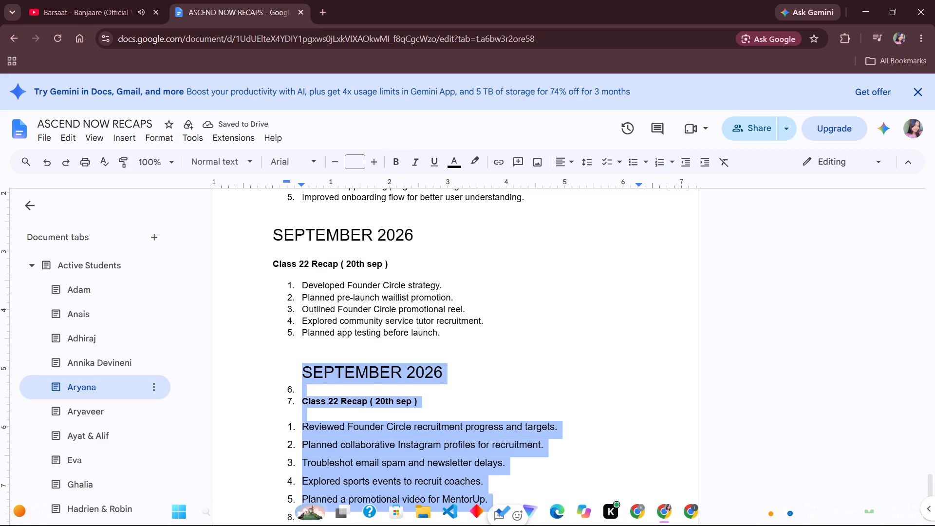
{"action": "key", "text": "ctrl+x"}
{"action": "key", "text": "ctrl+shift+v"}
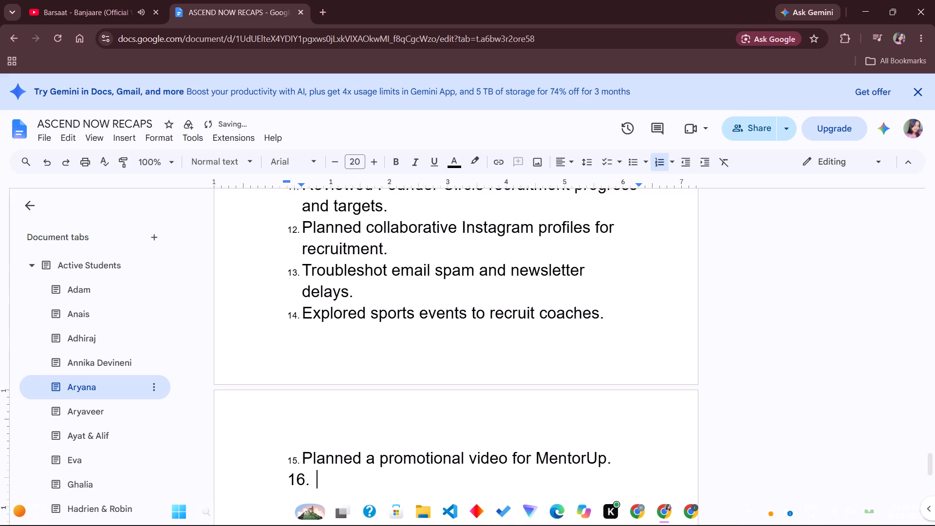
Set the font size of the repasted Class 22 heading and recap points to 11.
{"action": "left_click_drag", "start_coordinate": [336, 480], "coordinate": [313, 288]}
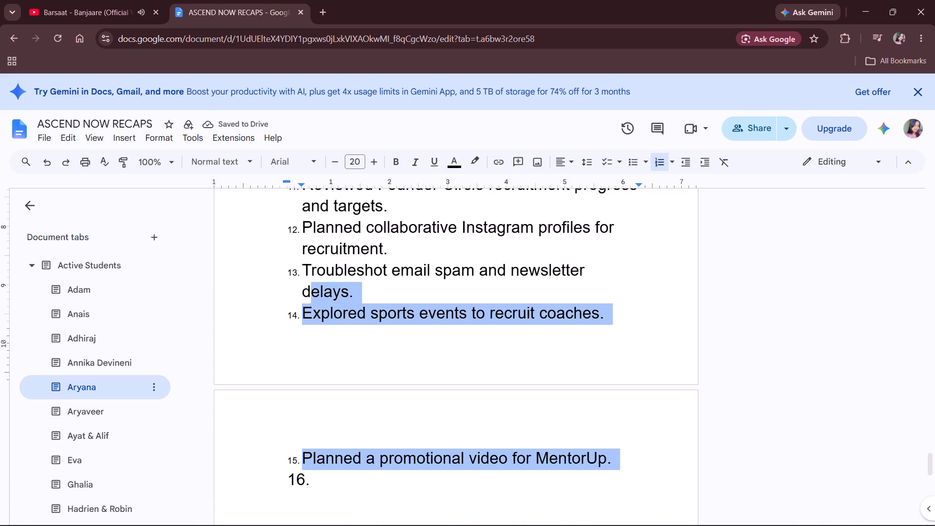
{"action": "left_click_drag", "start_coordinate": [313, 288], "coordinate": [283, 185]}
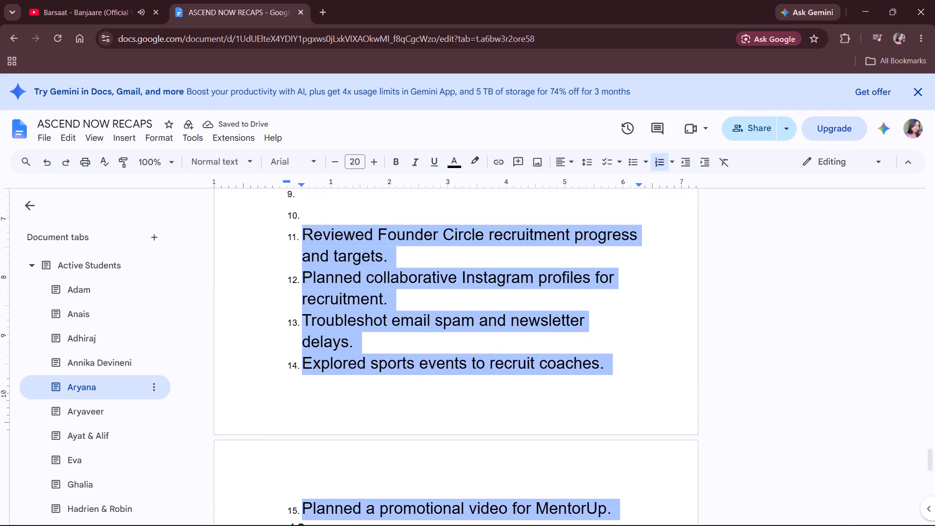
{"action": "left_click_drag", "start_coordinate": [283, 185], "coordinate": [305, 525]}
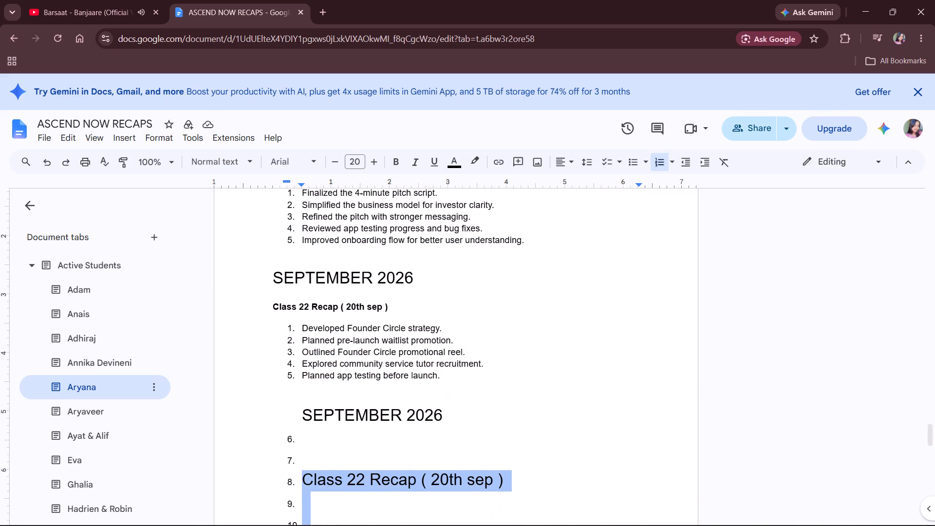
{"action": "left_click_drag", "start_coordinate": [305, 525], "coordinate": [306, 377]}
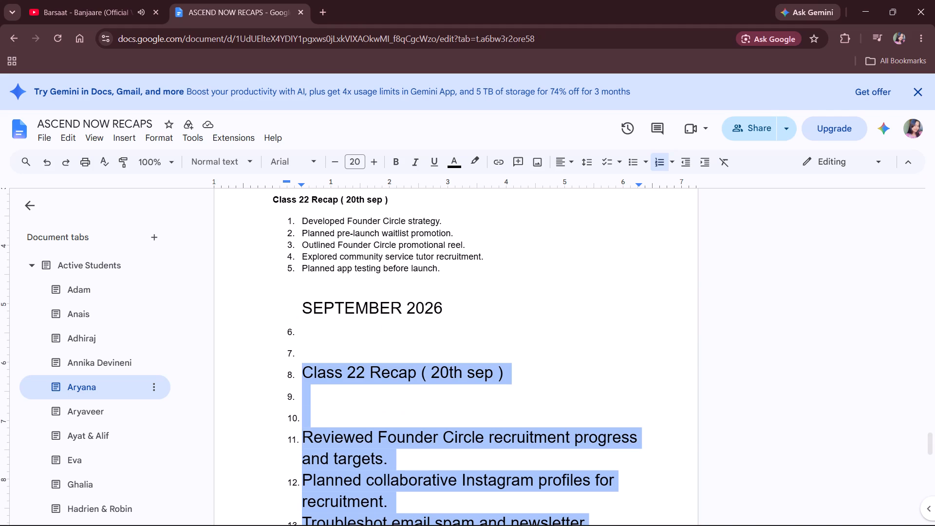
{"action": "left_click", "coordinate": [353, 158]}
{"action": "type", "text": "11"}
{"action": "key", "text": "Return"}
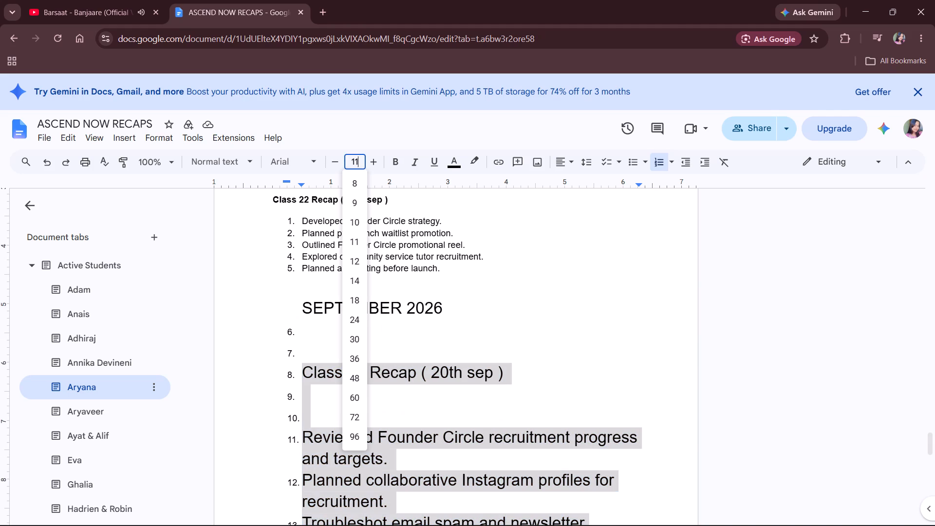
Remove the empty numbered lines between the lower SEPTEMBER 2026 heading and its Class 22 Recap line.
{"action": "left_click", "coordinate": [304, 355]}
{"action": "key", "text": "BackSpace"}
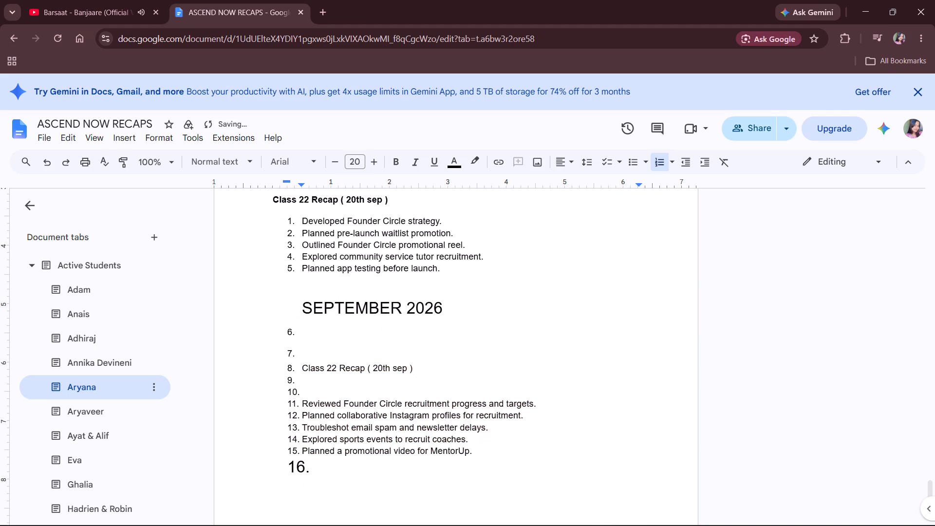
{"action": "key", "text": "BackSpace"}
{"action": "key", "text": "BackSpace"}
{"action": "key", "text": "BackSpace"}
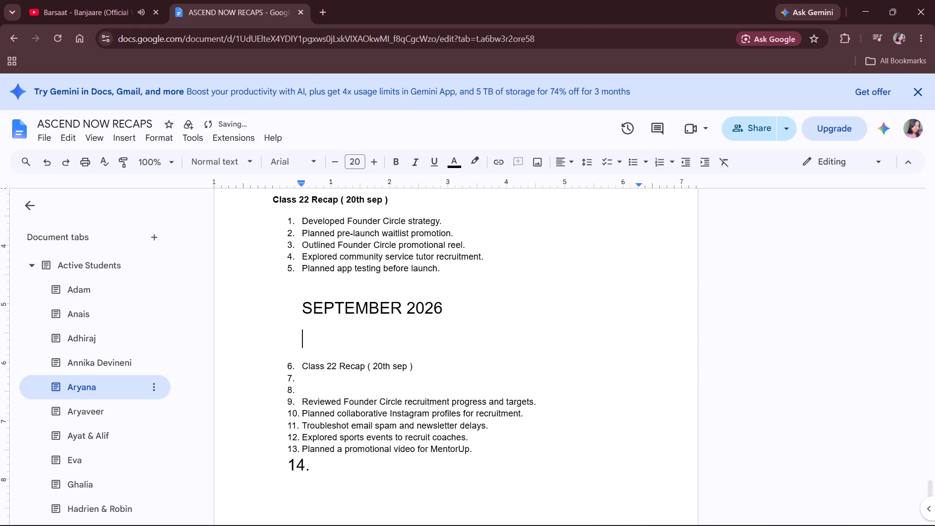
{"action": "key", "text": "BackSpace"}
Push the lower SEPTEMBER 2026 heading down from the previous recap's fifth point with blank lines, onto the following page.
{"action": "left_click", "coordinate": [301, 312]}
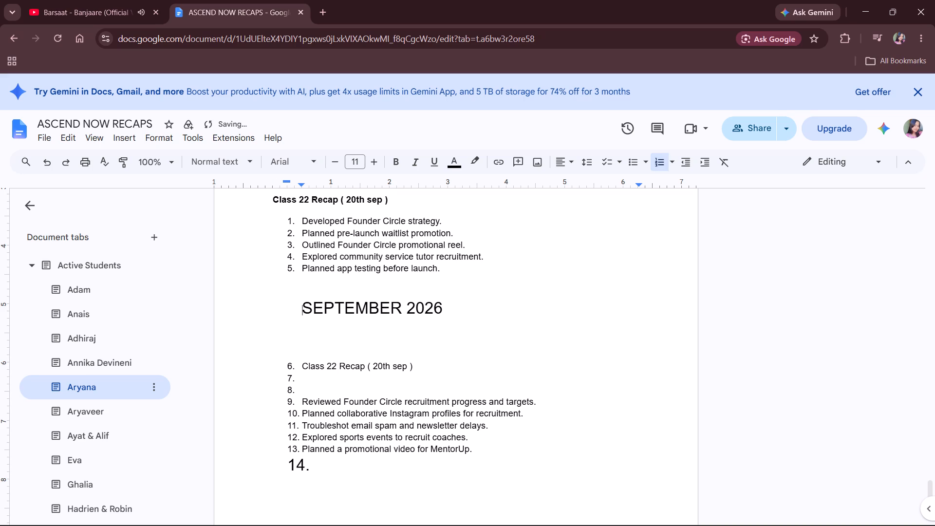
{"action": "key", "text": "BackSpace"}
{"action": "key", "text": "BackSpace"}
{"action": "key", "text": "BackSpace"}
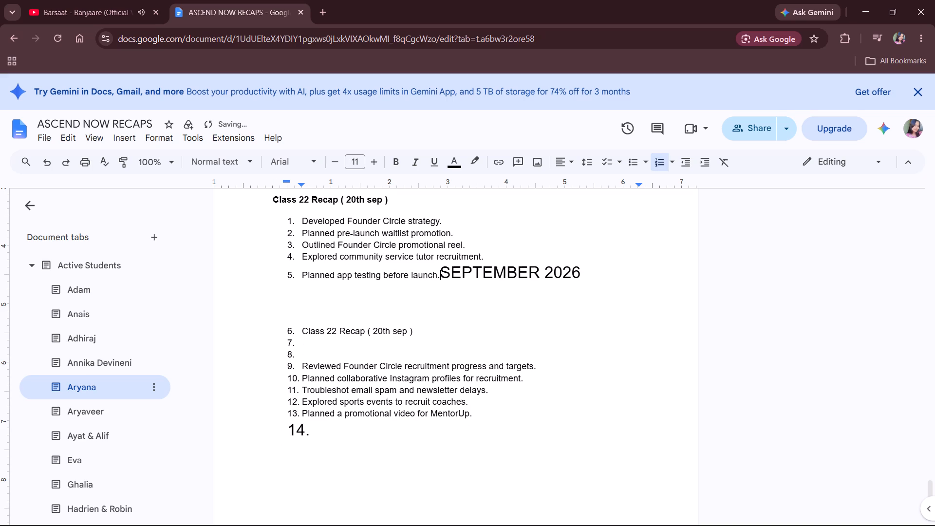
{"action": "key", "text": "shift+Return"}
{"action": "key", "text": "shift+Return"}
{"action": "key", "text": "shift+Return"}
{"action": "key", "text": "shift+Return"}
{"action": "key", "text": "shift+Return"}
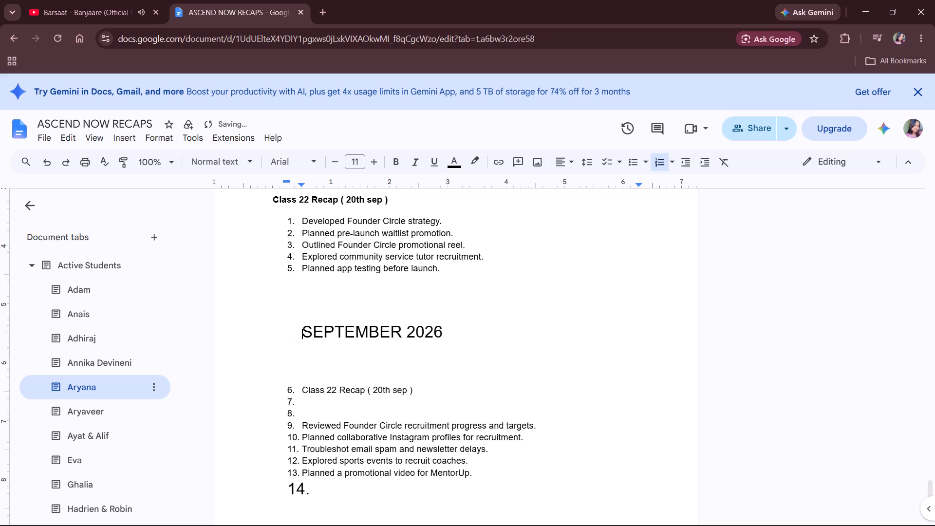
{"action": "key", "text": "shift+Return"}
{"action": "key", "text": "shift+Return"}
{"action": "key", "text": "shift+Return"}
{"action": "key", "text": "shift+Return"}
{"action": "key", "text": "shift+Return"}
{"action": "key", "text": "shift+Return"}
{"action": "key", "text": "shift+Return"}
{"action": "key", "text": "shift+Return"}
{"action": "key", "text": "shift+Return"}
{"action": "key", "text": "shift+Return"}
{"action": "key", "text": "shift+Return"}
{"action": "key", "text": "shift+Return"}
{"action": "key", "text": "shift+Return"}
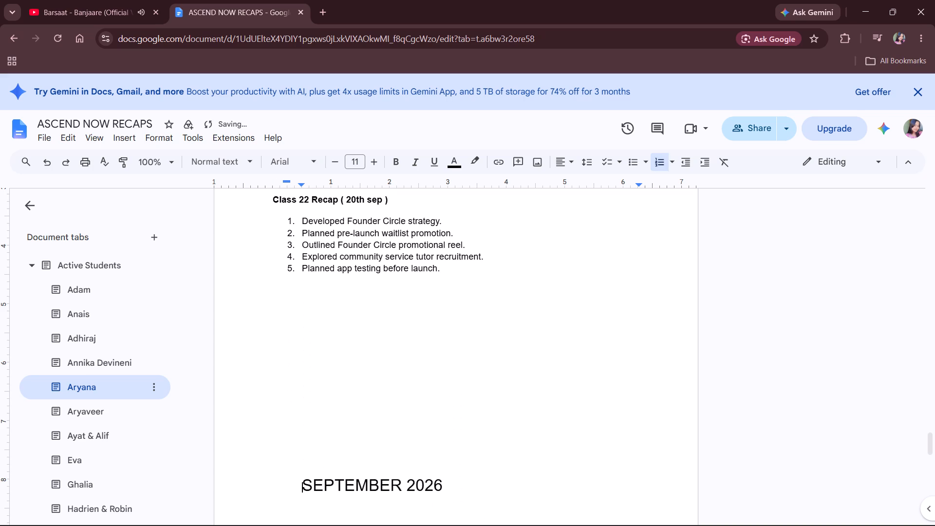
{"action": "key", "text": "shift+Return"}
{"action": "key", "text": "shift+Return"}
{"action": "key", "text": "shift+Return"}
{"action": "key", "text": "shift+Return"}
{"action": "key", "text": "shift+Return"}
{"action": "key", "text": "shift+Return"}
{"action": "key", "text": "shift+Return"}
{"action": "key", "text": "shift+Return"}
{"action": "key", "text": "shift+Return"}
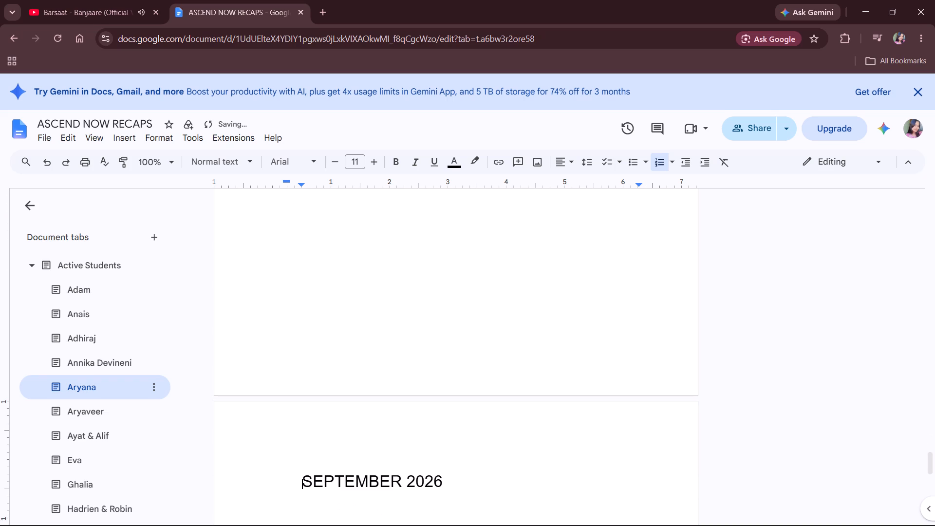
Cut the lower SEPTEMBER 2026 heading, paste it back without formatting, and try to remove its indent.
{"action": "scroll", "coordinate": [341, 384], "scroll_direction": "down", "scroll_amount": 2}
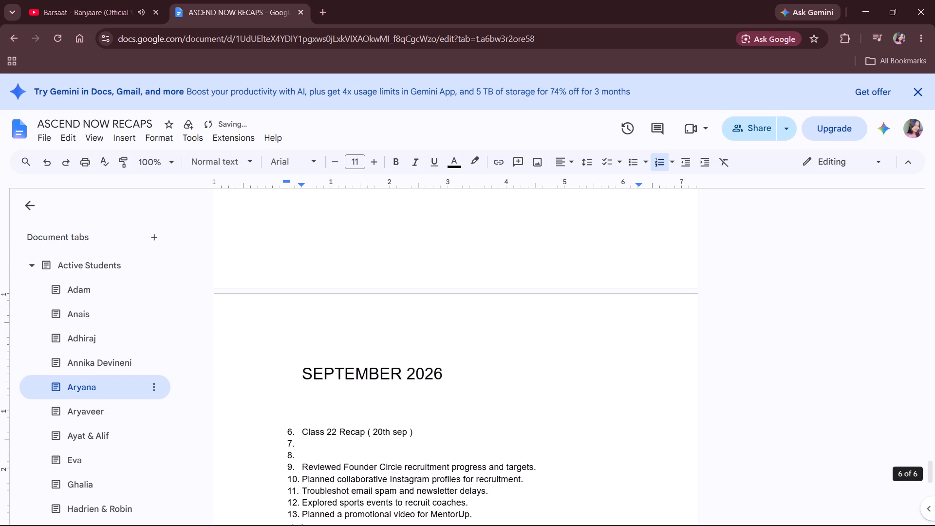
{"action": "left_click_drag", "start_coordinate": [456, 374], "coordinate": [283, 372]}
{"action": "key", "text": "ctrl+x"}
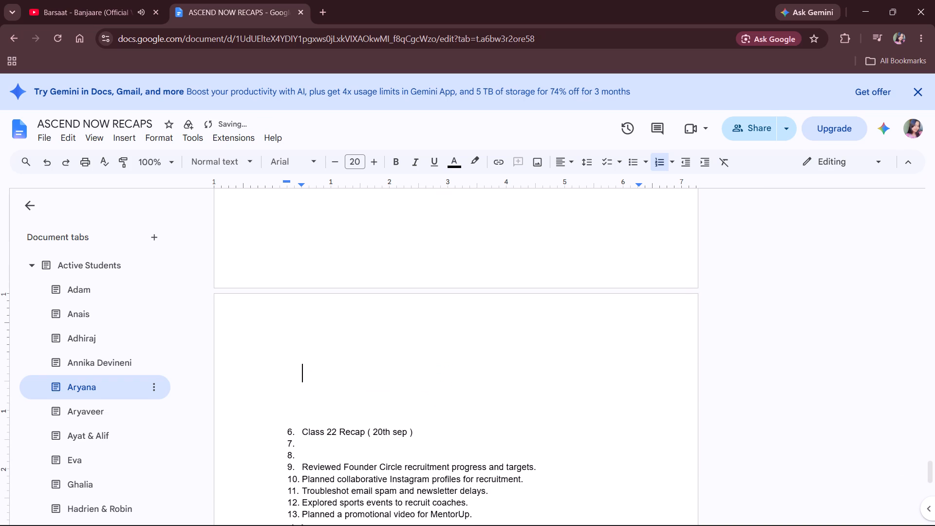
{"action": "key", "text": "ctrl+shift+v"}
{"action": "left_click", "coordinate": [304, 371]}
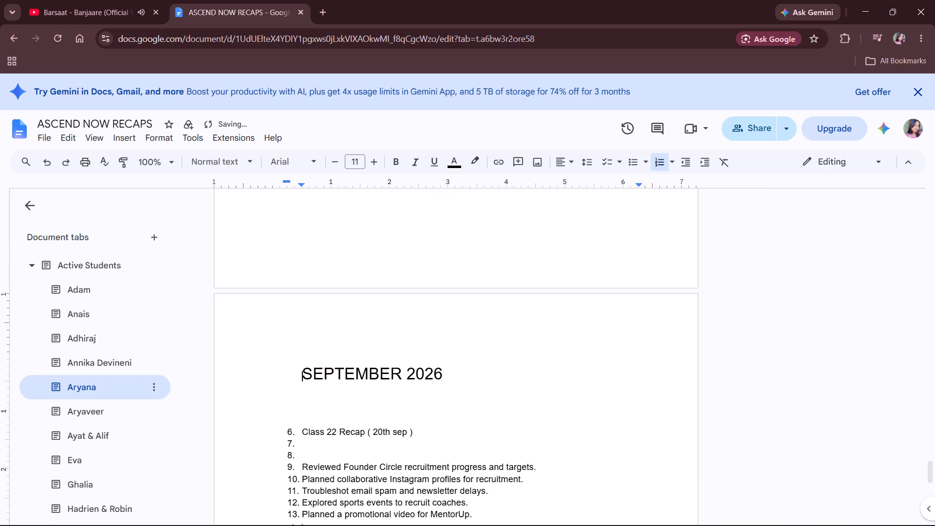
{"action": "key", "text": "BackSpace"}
Delete the whole misformatted block with the second SEPTEMBER 2026 heading, Class 22 line and new recap points.
{"action": "scroll", "coordinate": [390, 415], "scroll_direction": "right", "scroll_amount": 1}
{"action": "left_click_drag", "start_coordinate": [324, 488], "coordinate": [274, 341]}
{"action": "key", "text": "BackSpace"}
Copy Aryana's complete SEPTEMBER 2026 Class 22 section and paste it on an unnumbered line below, clearing some blank lines first.
{"action": "scroll", "coordinate": [378, 271], "scroll_direction": "up", "scroll_amount": 3}
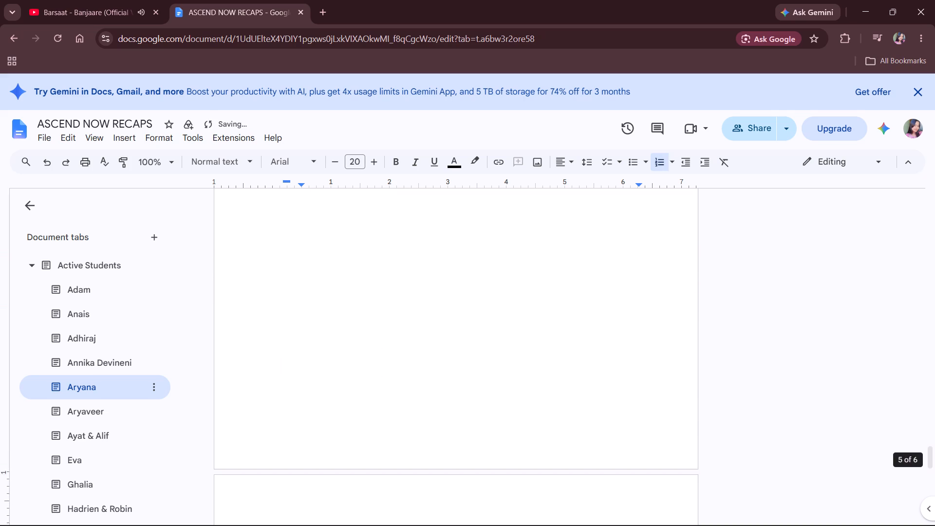
{"action": "scroll", "coordinate": [344, 328], "scroll_direction": "up", "scroll_amount": 3}
{"action": "left_click_drag", "start_coordinate": [276, 259], "coordinate": [490, 346]}
{"action": "key", "text": "ctrl+c"}
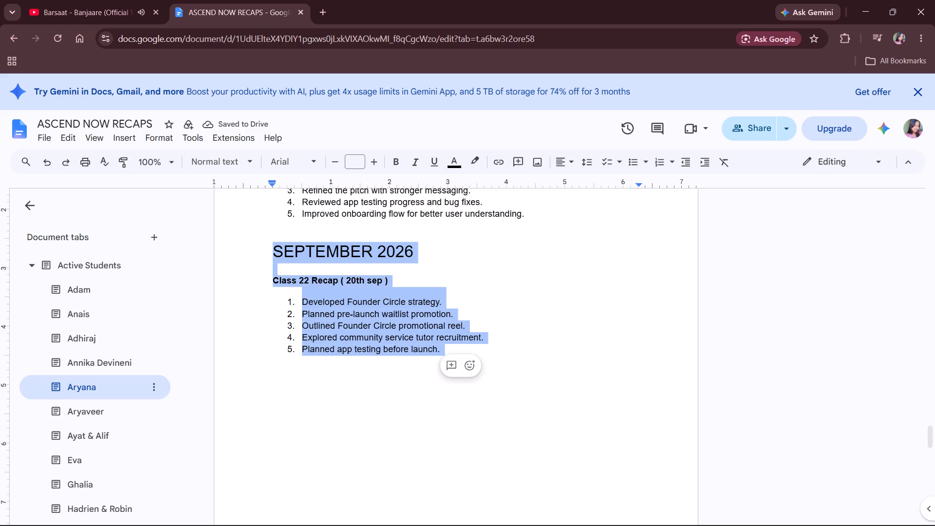
{"action": "left_click", "coordinate": [300, 476]}
{"action": "left_click", "coordinate": [298, 415]}
{"action": "key", "text": "BackSpace"}
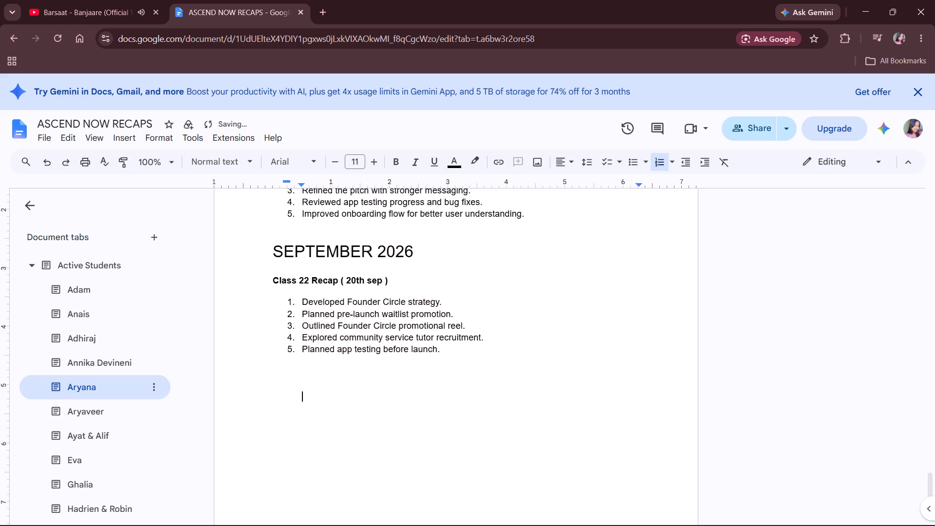
{"action": "key", "text": "BackSpace"}
{"action": "key", "text": "BackSpace"}
{"action": "key", "text": "BackSpace"}
{"action": "key", "text": "Left"}
{"action": "key", "text": "Return"}
{"action": "key", "text": "BackSpace"}
{"action": "key", "text": "BackSpace"}
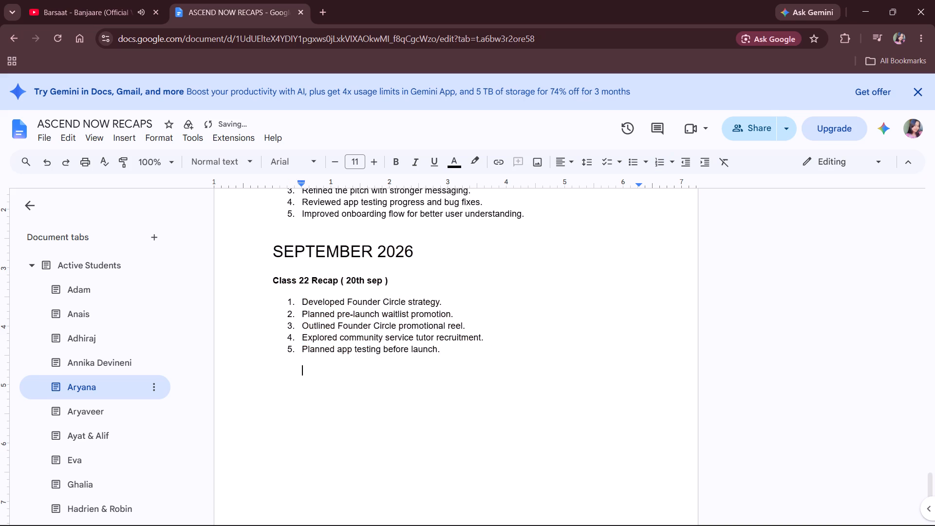
{"action": "key", "text": "Return"}
{"action": "key", "text": "ctrl+v"}
Delete the five old recap points from the copied section, keeping its month and class headings.
{"action": "scroll", "coordinate": [353, 405], "scroll_direction": "down", "scroll_amount": 1}
{"action": "left_click_drag", "start_coordinate": [415, 489], "coordinate": [336, 459]}
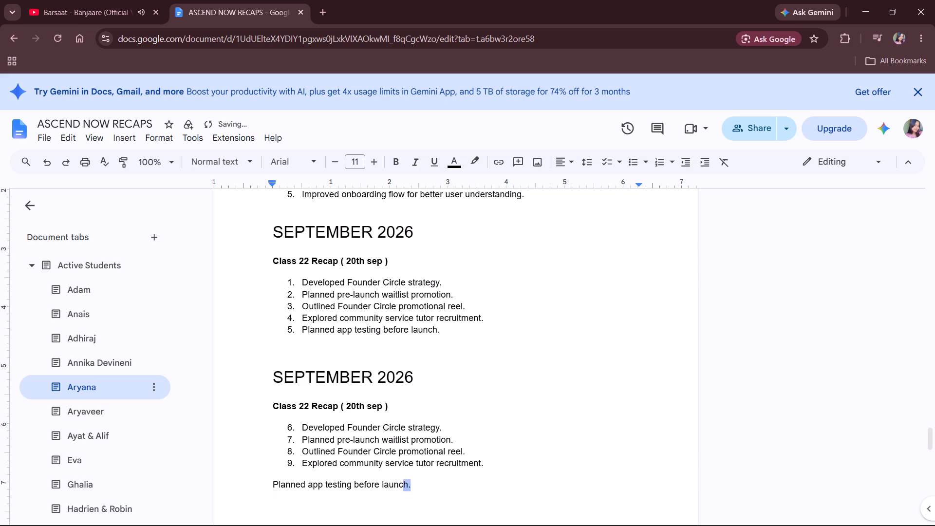
{"action": "left_click_drag", "start_coordinate": [336, 459], "coordinate": [289, 430]}
{"action": "key", "text": "BackSpace"}
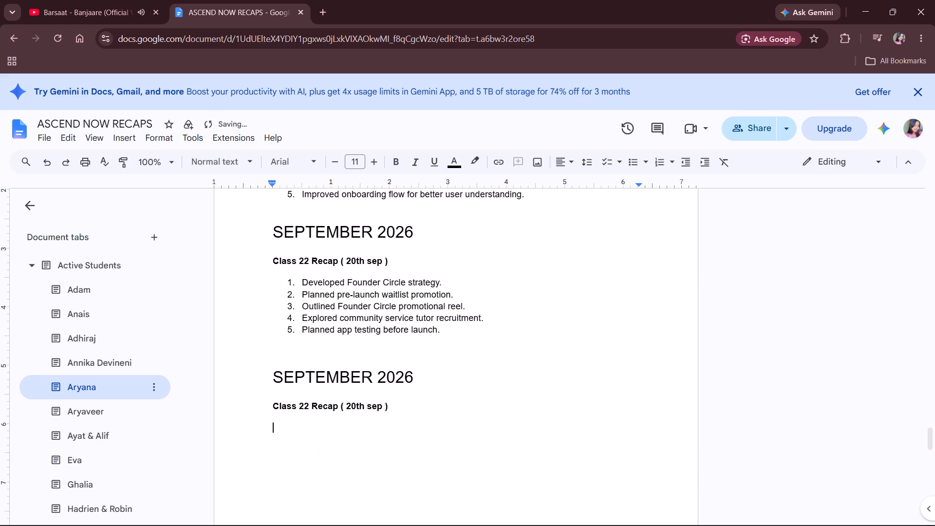
Change the class number in the copied recap heading to 23.
{"action": "left_click", "coordinate": [306, 403]}
{"action": "key", "text": "Right"}
{"action": "key", "text": "BackSpace"}
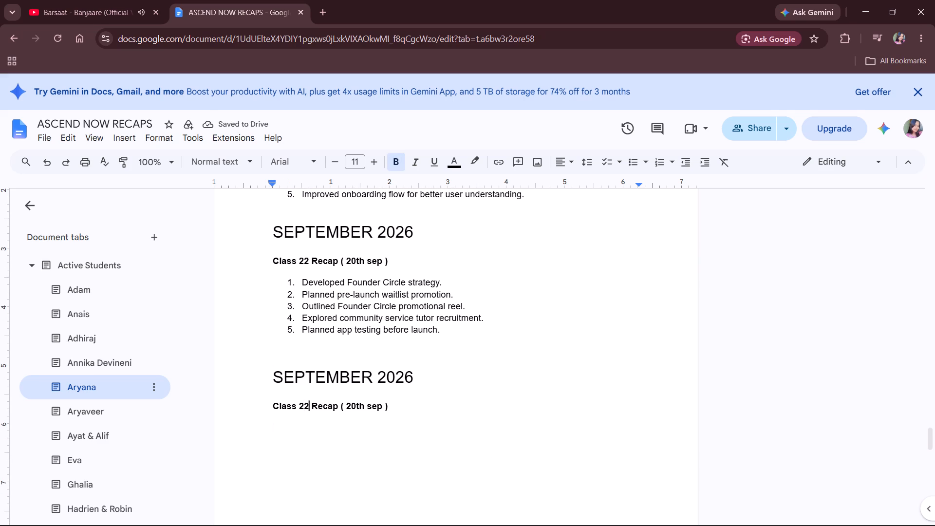
{"action": "key", "text": "3"}
Change the month in the copied section heading to OCTOBER.
{"action": "left_click", "coordinate": [378, 378]}
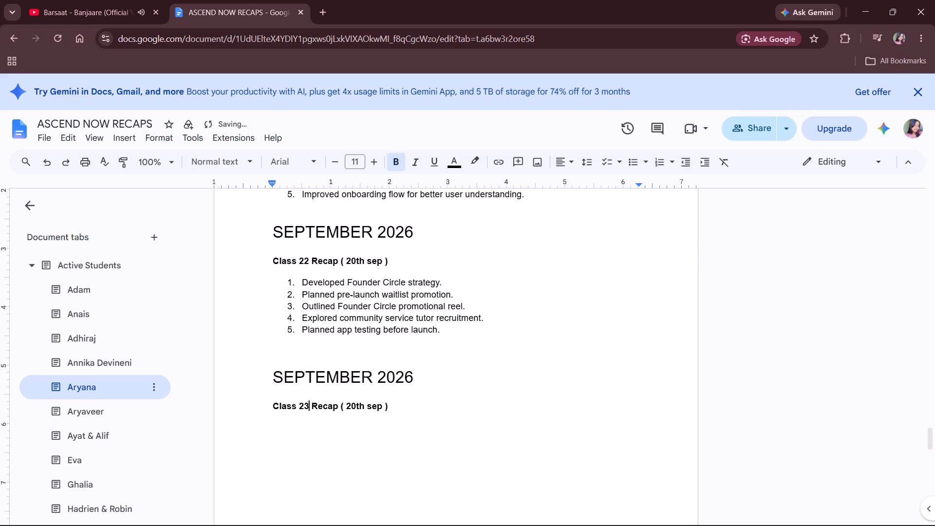
{"action": "left_click", "coordinate": [370, 379]}
{"action": "key", "text": "BackSpace"}
{"action": "key", "text": "BackSpace"}
{"action": "key", "text": "BackSpace"}
{"action": "key", "text": "BackSpace"}
{"action": "key", "text": "BackSpace"}
{"action": "key", "text": "BackSpace"}
{"action": "key", "text": "BackSpace"}
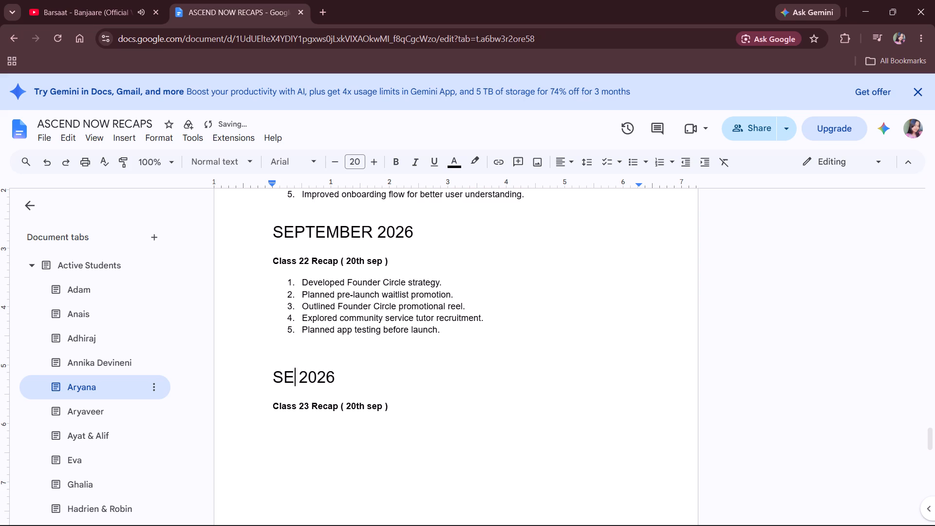
{"action": "key", "text": "BackSpace"}
{"action": "key", "text": "BackSpace"}
{"action": "type", "text": "OCTOBER"}
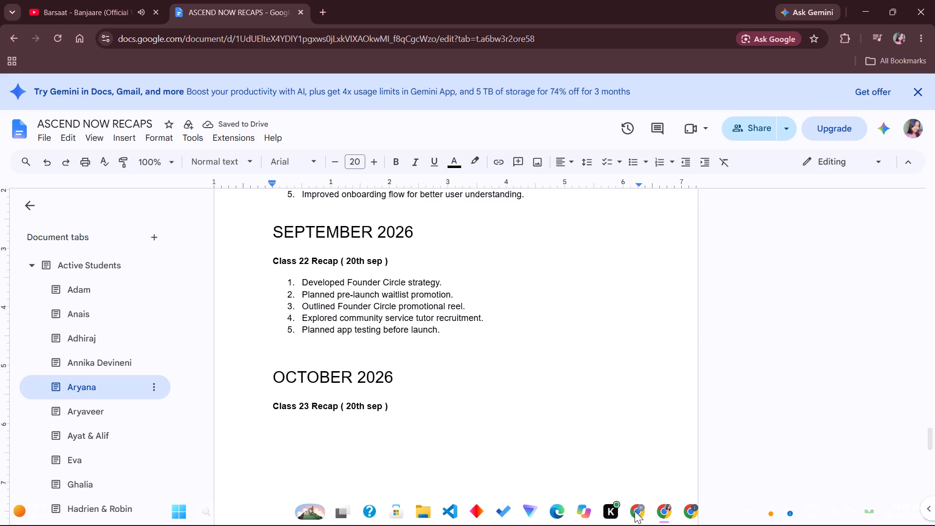
Copy the shortened five-point recap response from ChatGPT and paste it below the Class 23 Recap heading in ASCEND NOW RECAPS.
{"action": "left_click", "coordinate": [646, 516]}
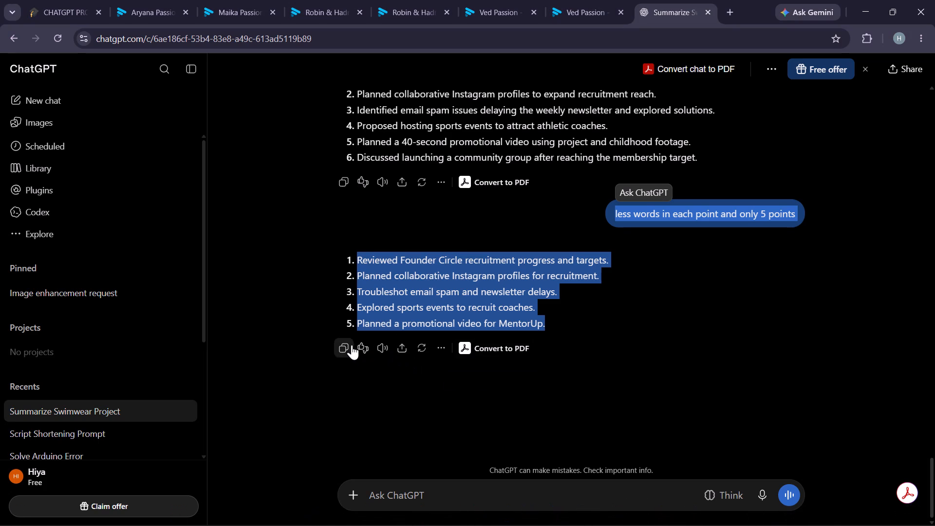
{"action": "left_click", "coordinate": [350, 344]}
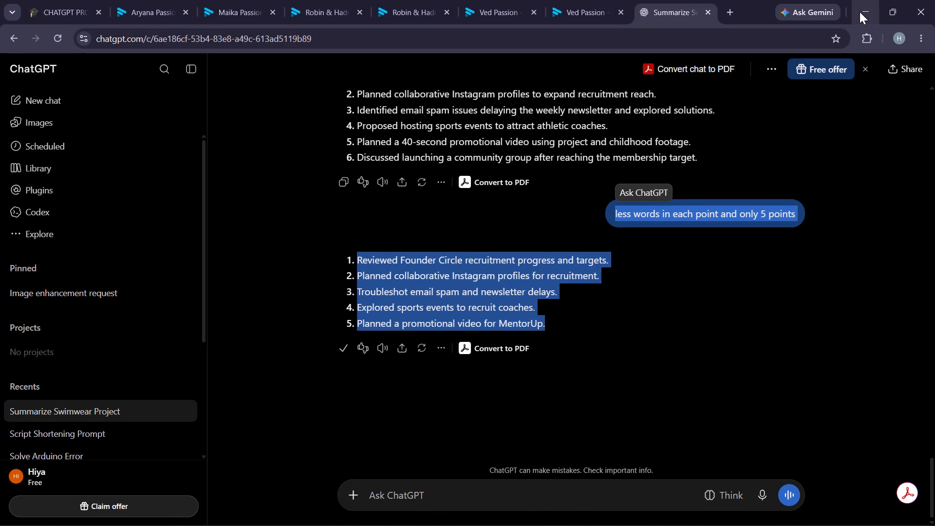
{"action": "left_click", "coordinate": [860, 12]}
{"action": "left_click", "coordinate": [426, 407]}
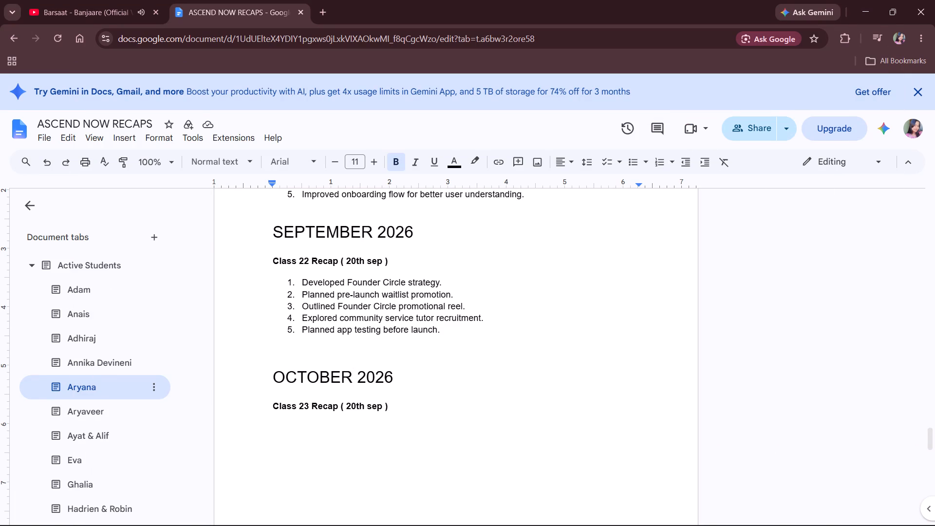
{"action": "key", "text": "shift+Return"}
{"action": "key", "text": "shift+Return"}
{"action": "key", "text": "ctrl+v"}
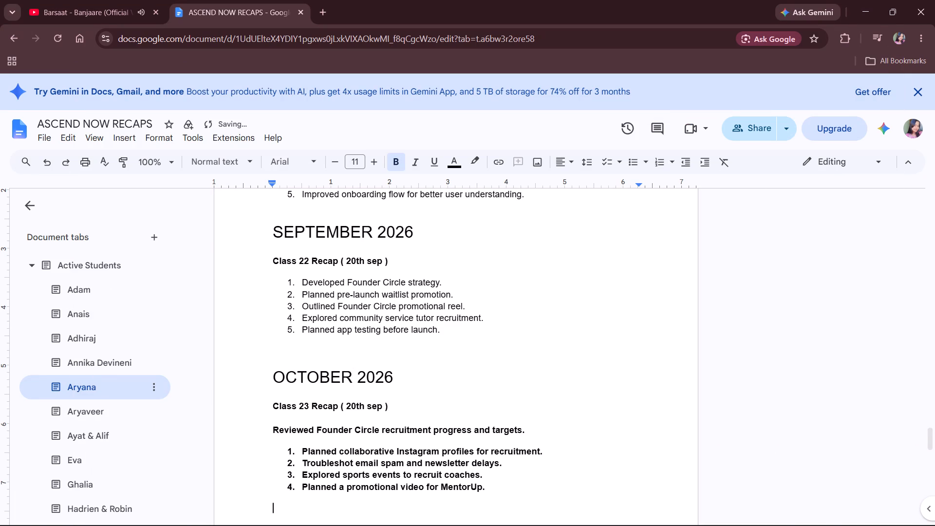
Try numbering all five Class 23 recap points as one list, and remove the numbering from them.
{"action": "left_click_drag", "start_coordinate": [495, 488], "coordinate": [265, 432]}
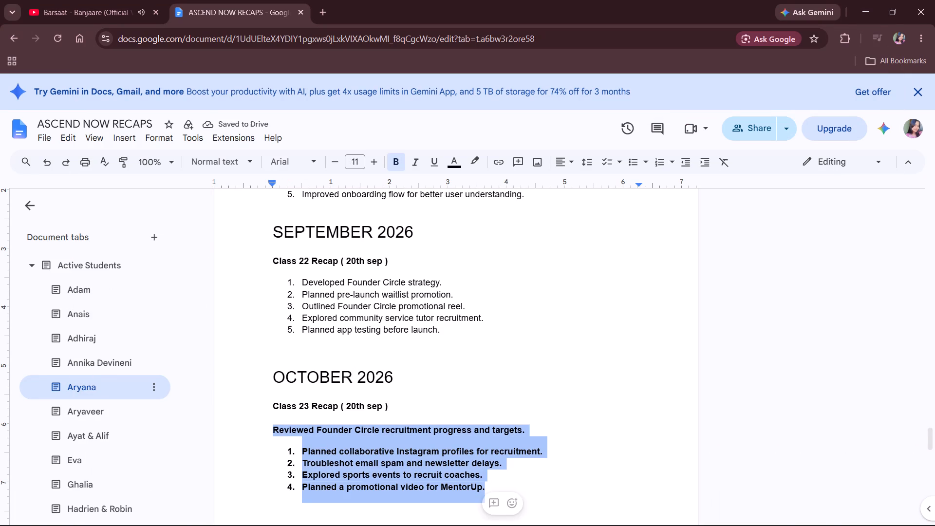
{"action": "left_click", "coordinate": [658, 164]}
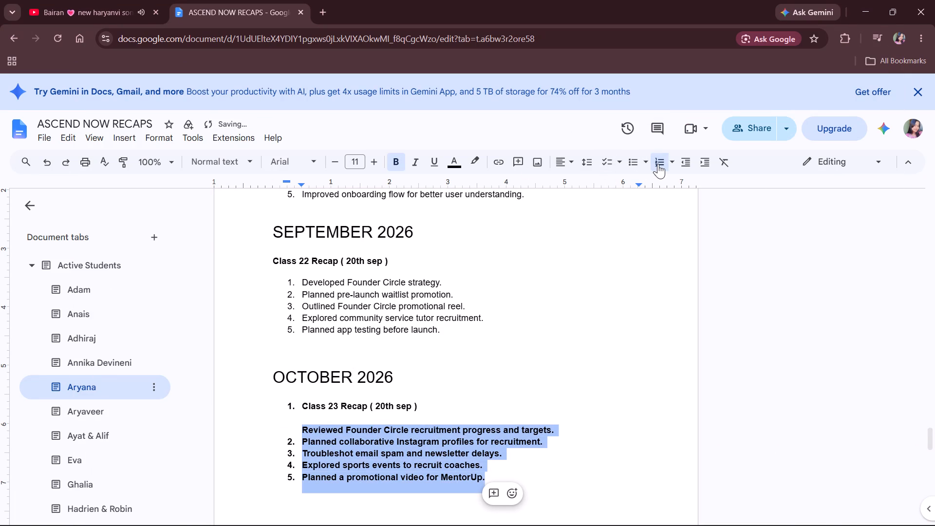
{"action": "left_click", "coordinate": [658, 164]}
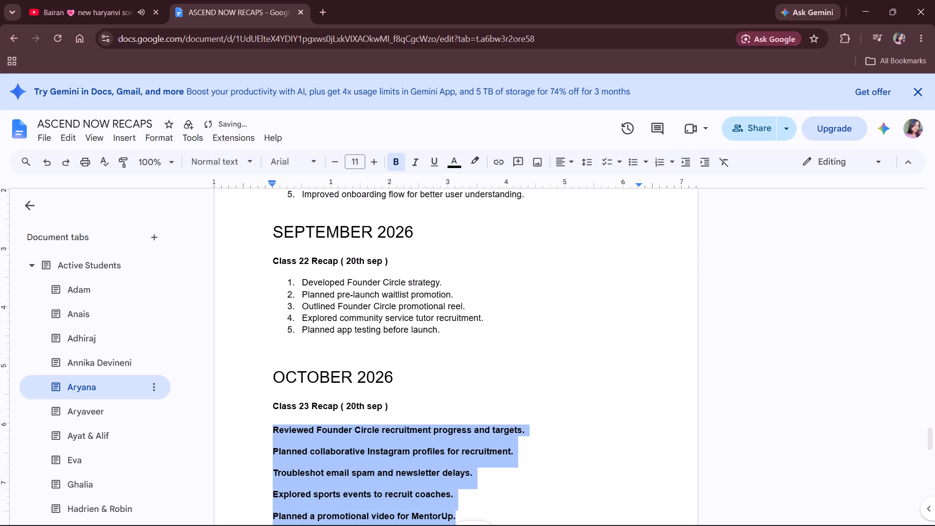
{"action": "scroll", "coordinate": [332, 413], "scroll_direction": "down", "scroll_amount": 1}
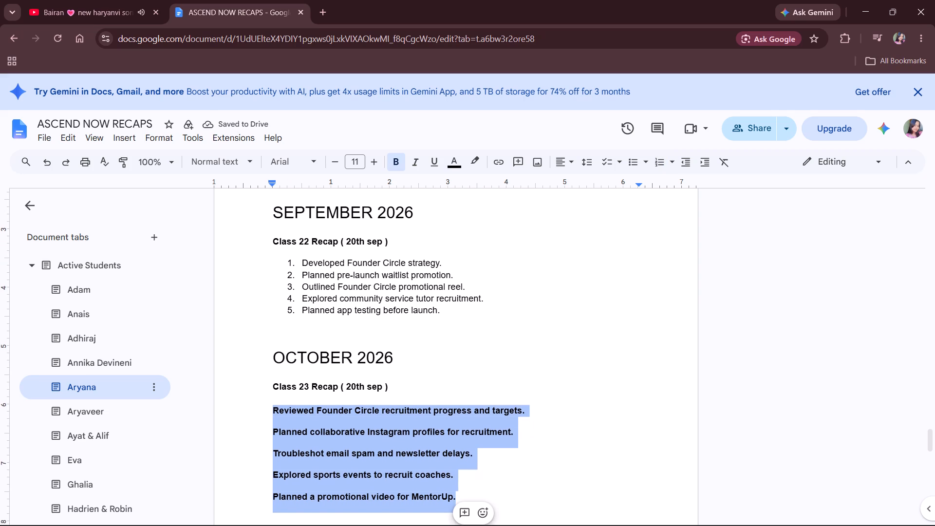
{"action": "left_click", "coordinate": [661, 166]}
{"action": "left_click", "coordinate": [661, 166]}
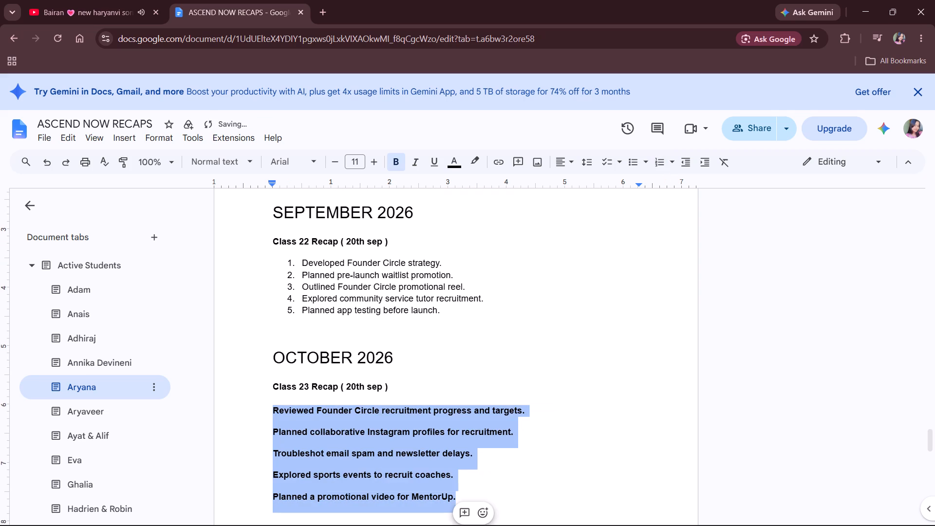
Remove the bold formatting from the five Class 23 recap points.
{"action": "left_click", "coordinate": [391, 400]}
{"action": "left_click_drag", "start_coordinate": [274, 409], "coordinate": [485, 525]}
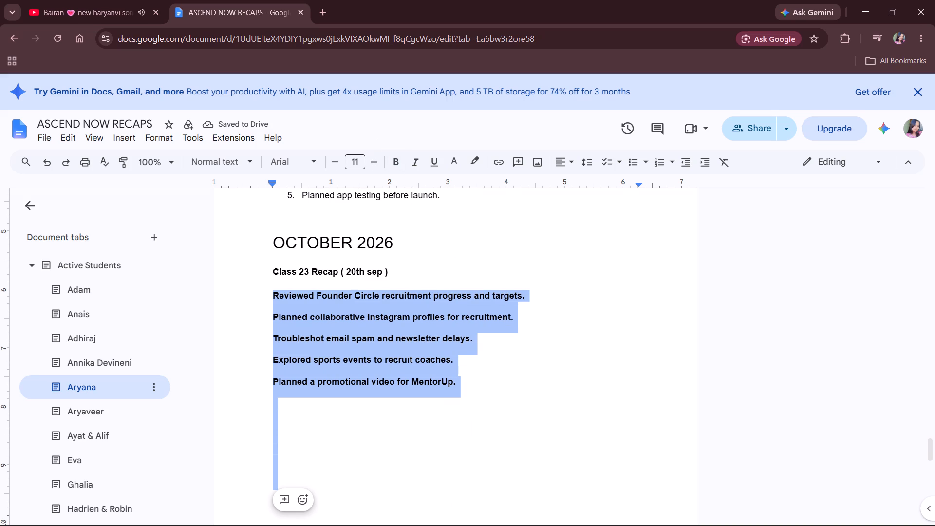
{"action": "left_click", "coordinate": [395, 169]}
{"action": "left_click", "coordinate": [395, 169]}
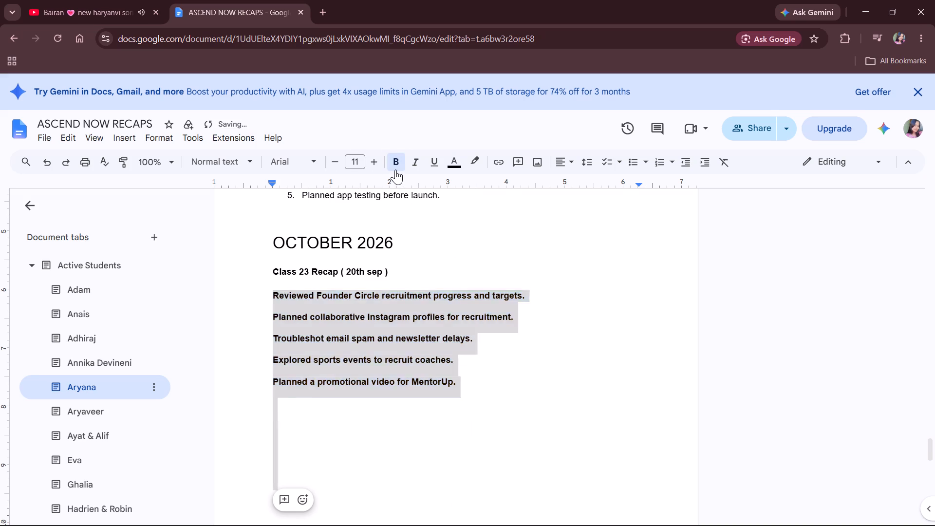
Remove the extra paragraph spacing before and after the five Class 23 recap points.
{"action": "left_click", "coordinate": [584, 159]}
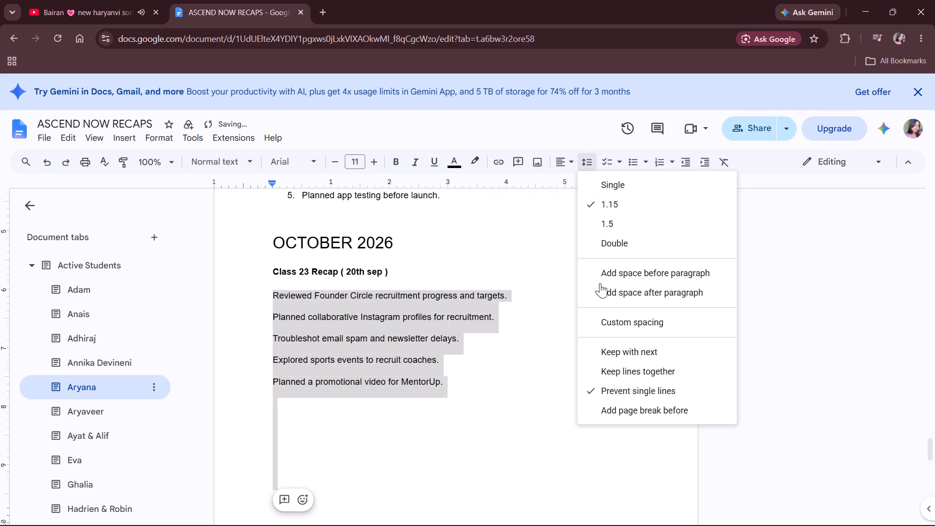
{"action": "left_click", "coordinate": [602, 286]}
{"action": "left_click", "coordinate": [589, 165]}
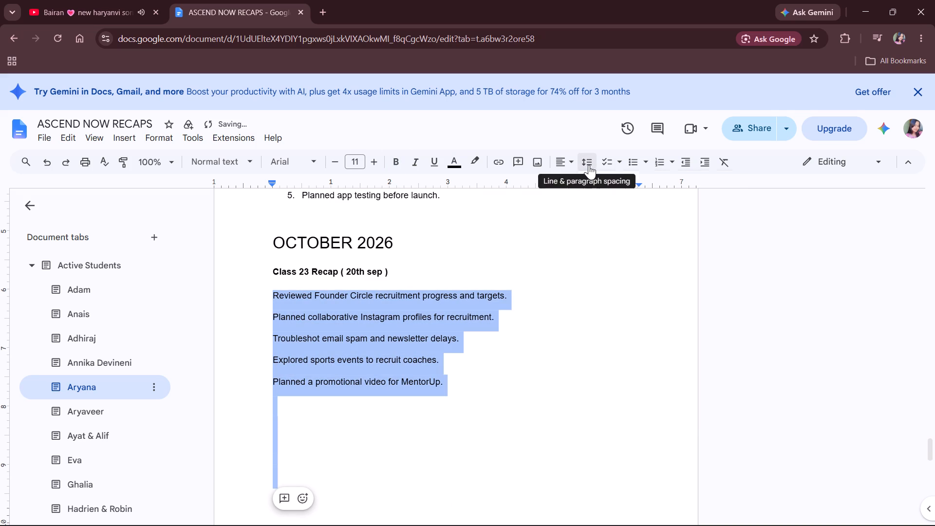
{"action": "left_click", "coordinate": [601, 275]}
{"action": "left_click", "coordinate": [591, 159]}
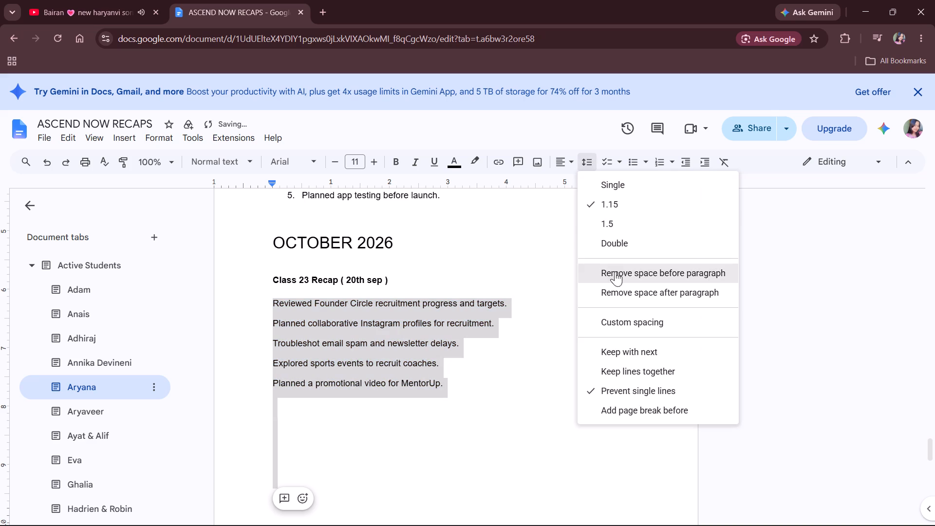
{"action": "left_click", "coordinate": [615, 275]}
{"action": "left_click", "coordinate": [587, 159]}
{"action": "left_click", "coordinate": [626, 286]}
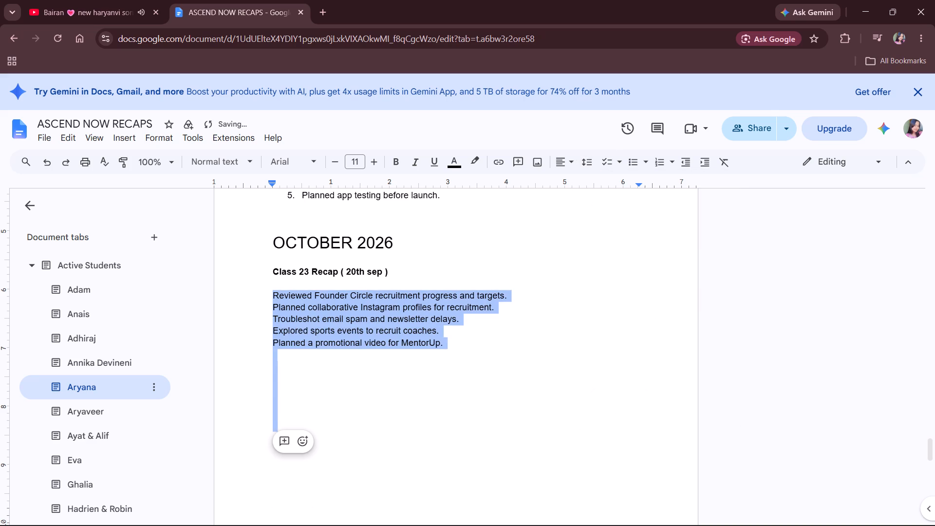
Apply a numbered list to the Class 23 recap points and take the Class 23 Recap heading out of it.
{"action": "left_click", "coordinate": [467, 316]}
{"action": "left_click_drag", "start_coordinate": [447, 348], "coordinate": [278, 299]}
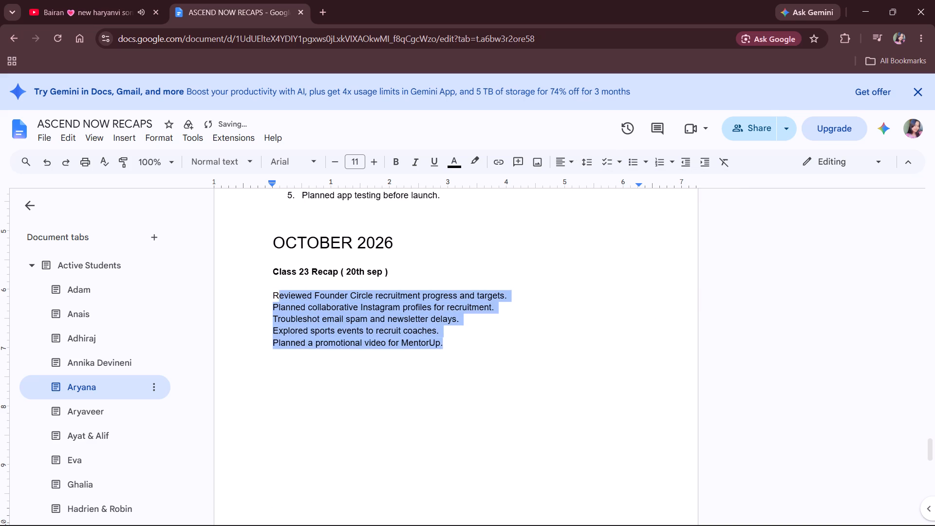
{"action": "left_click_drag", "start_coordinate": [278, 299], "coordinate": [276, 299]}
{"action": "left_click", "coordinate": [657, 169]}
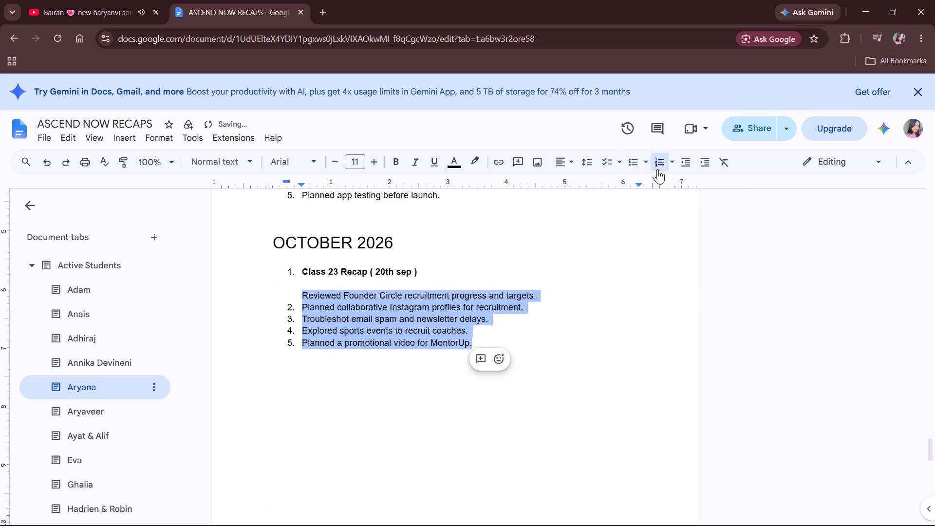
{"action": "left_click", "coordinate": [304, 274]}
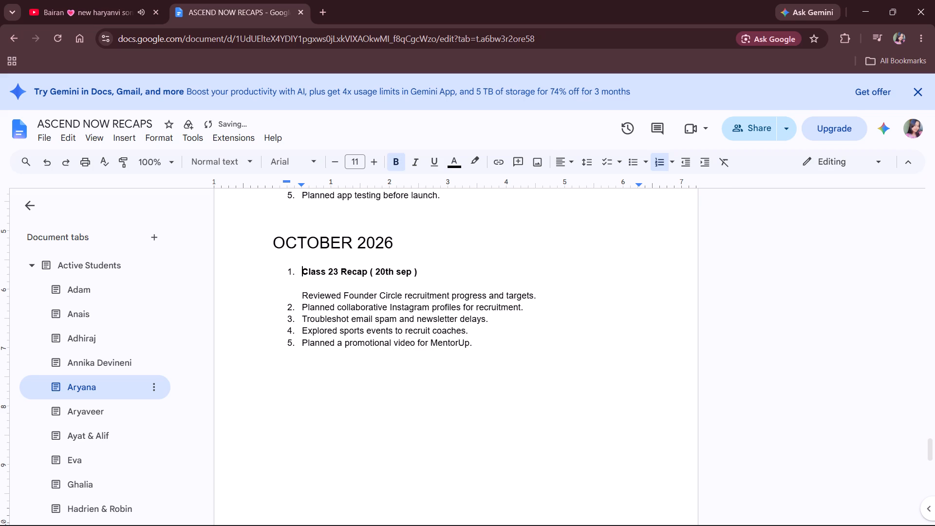
{"action": "key", "text": "BackSpace"}
{"action": "key", "text": "BackSpace"}
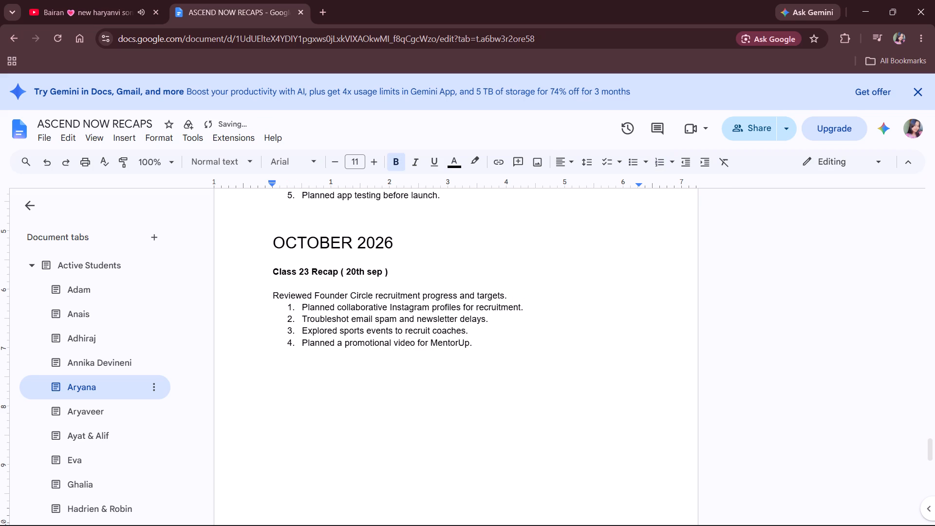
Place the "Reviewed Founder Circle" point in its own paragraph directly below the Class 23 Recap heading.
{"action": "left_click", "coordinate": [271, 295]}
{"action": "key", "text": "BackSpace"}
{"action": "key", "text": "BackSpace"}
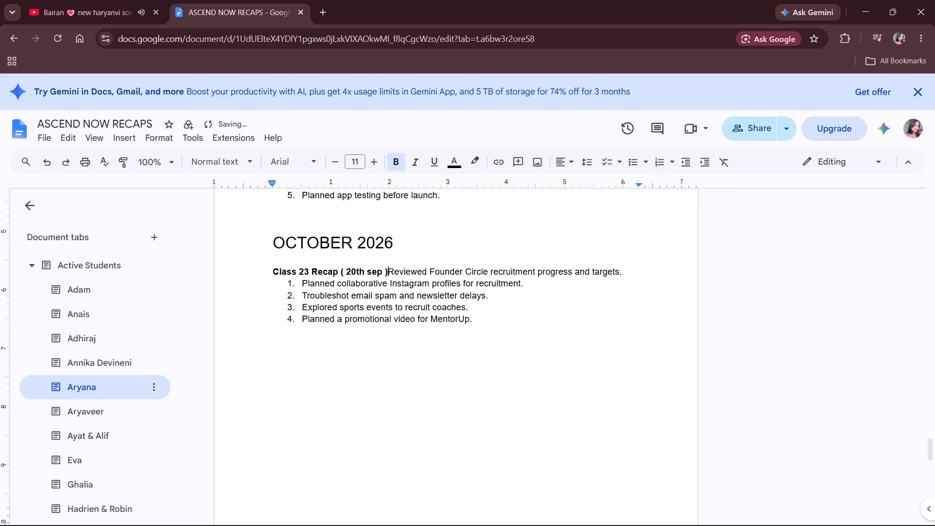
{"action": "key", "text": "Return"}
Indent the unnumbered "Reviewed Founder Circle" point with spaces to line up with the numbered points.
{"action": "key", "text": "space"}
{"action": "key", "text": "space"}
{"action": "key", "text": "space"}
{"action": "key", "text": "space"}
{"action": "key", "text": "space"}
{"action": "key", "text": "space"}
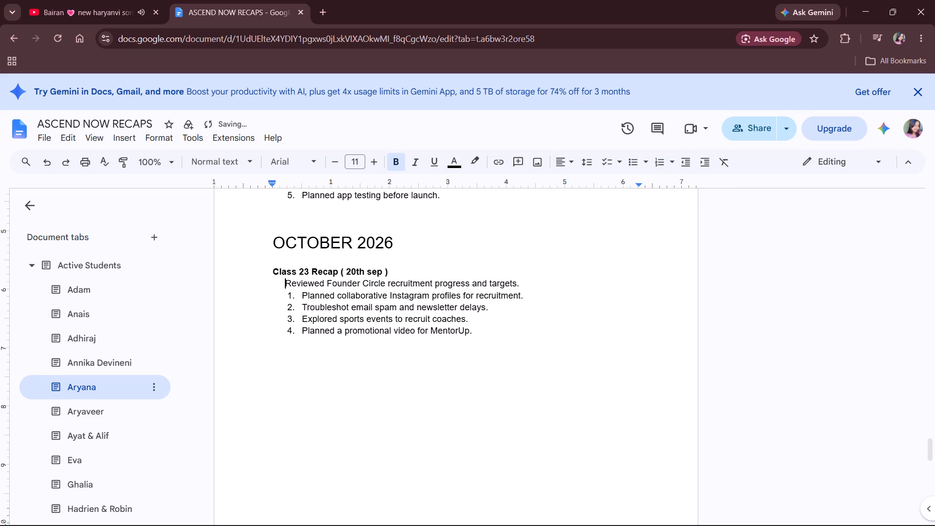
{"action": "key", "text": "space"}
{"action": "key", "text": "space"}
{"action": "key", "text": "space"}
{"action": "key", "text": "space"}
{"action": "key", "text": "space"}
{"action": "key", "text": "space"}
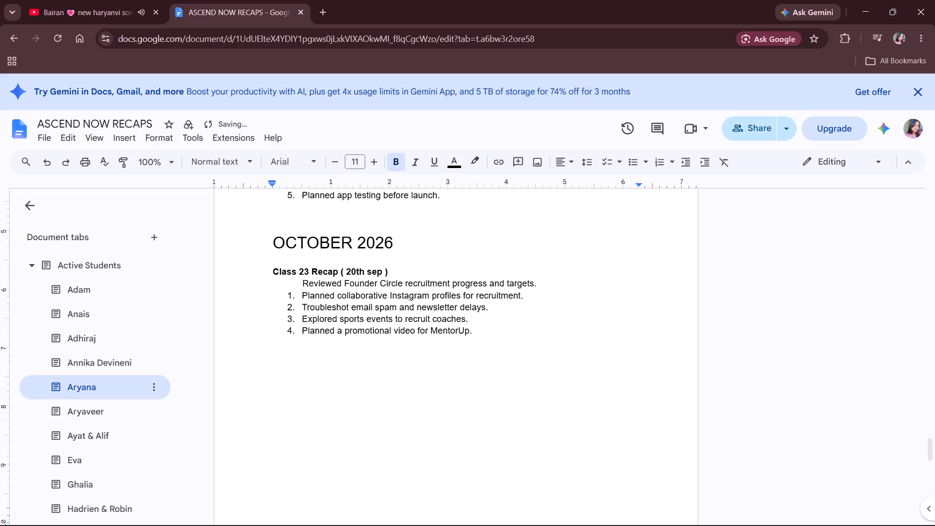
Number all the Class 23 recap points as one list, including the "Reviewed Founder Circle" point.
{"action": "left_click_drag", "start_coordinate": [299, 283], "coordinate": [468, 338]}
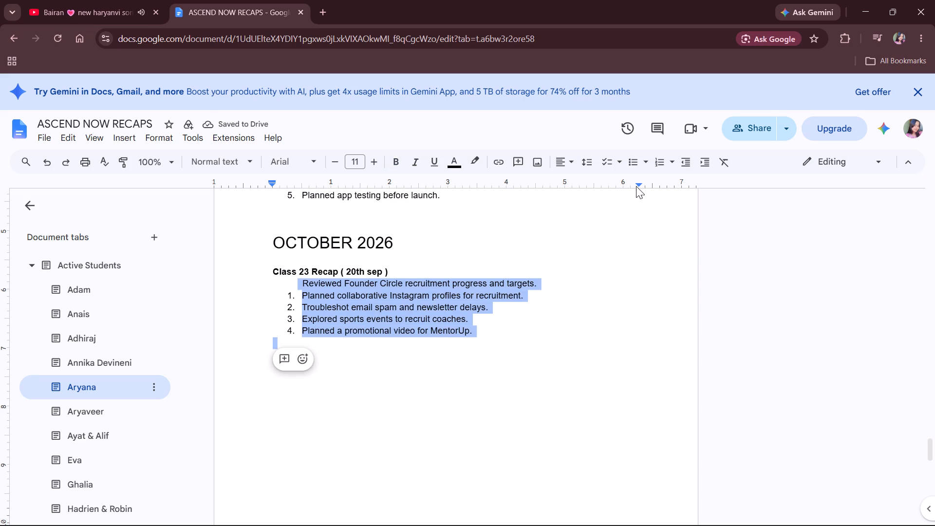
{"action": "left_click", "coordinate": [657, 169]}
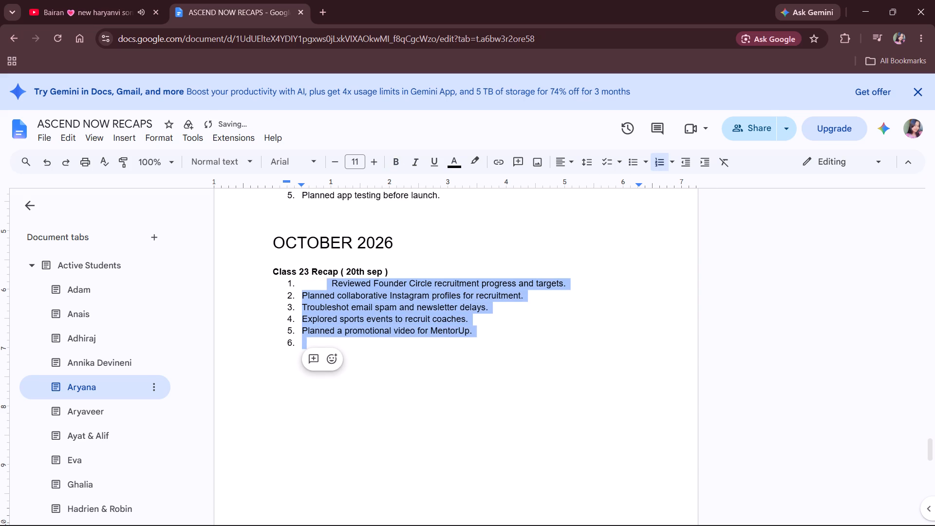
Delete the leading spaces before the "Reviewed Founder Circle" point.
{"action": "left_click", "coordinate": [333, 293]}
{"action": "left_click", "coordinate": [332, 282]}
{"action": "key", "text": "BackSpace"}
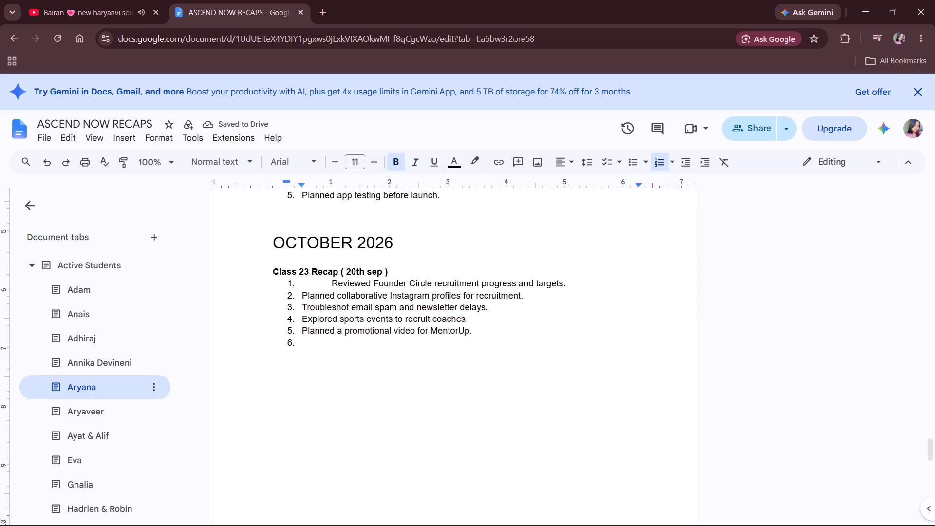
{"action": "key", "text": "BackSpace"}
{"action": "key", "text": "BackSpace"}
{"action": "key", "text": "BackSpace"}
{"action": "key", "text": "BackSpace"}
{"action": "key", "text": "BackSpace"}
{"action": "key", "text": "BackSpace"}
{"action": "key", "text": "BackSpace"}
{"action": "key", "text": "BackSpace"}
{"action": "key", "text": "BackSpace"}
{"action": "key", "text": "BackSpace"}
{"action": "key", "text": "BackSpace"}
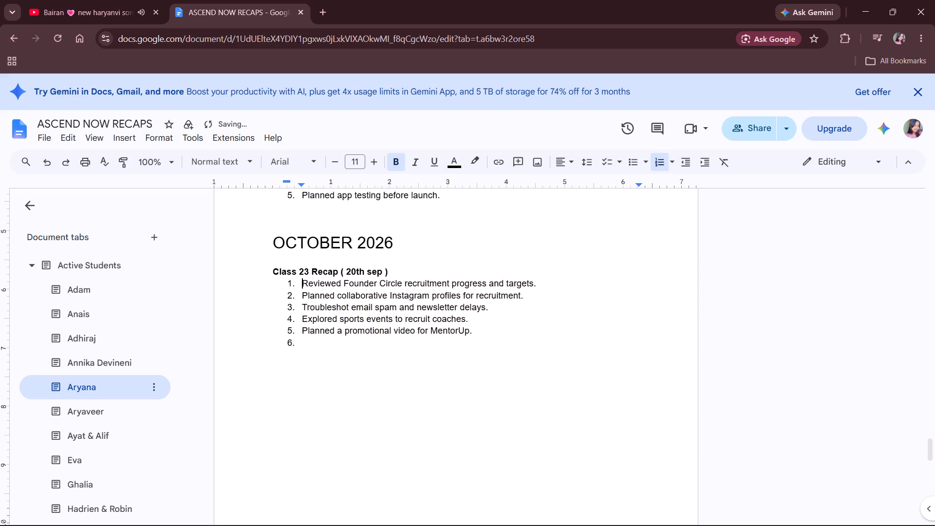
Remove the empty sixth number at the end of the Class 23 recap list.
{"action": "left_click", "coordinate": [317, 339]}
{"action": "key", "text": "BackSpace"}
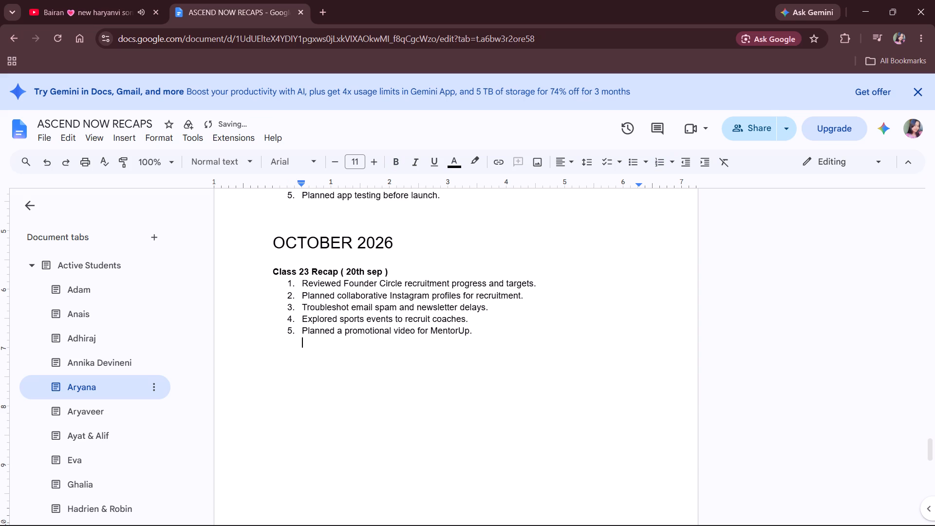
Insert a blank line between the Class 23 Recap heading and its numbered list.
{"action": "left_click", "coordinate": [394, 270]}
{"action": "key", "text": "Return"}
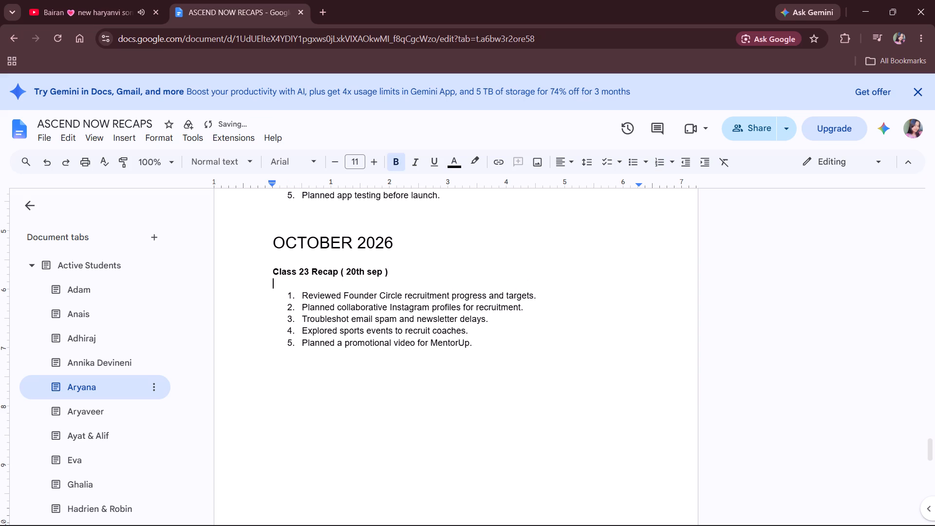
{"action": "left_click", "coordinate": [386, 405]}
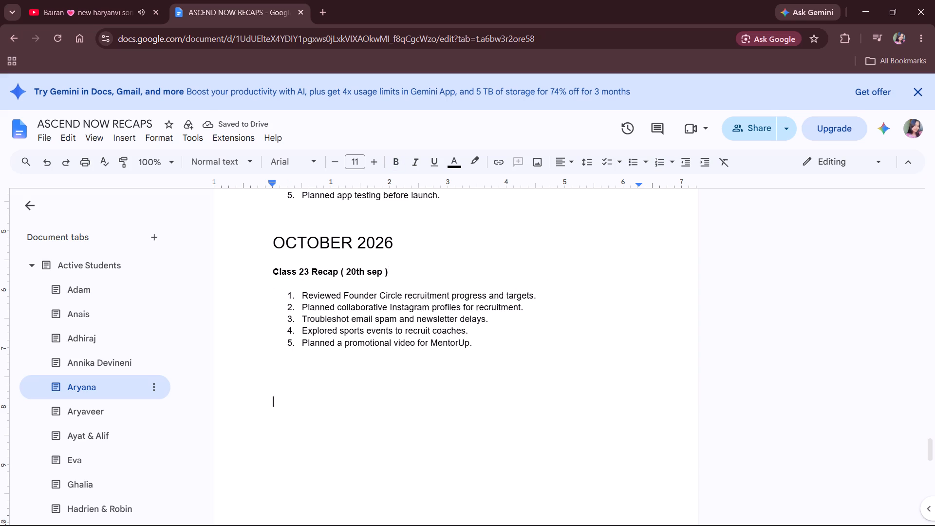